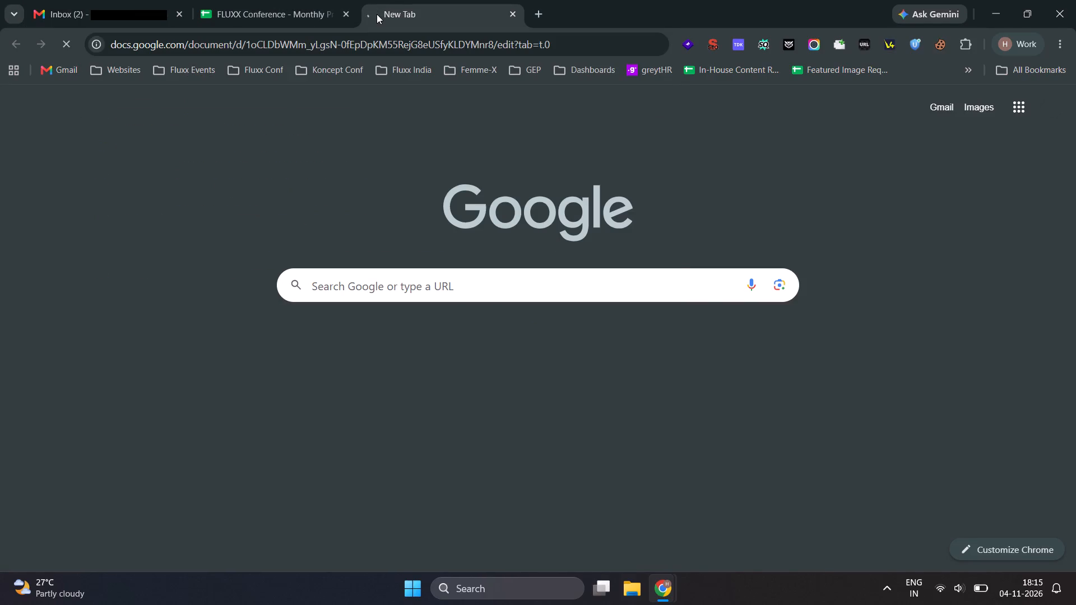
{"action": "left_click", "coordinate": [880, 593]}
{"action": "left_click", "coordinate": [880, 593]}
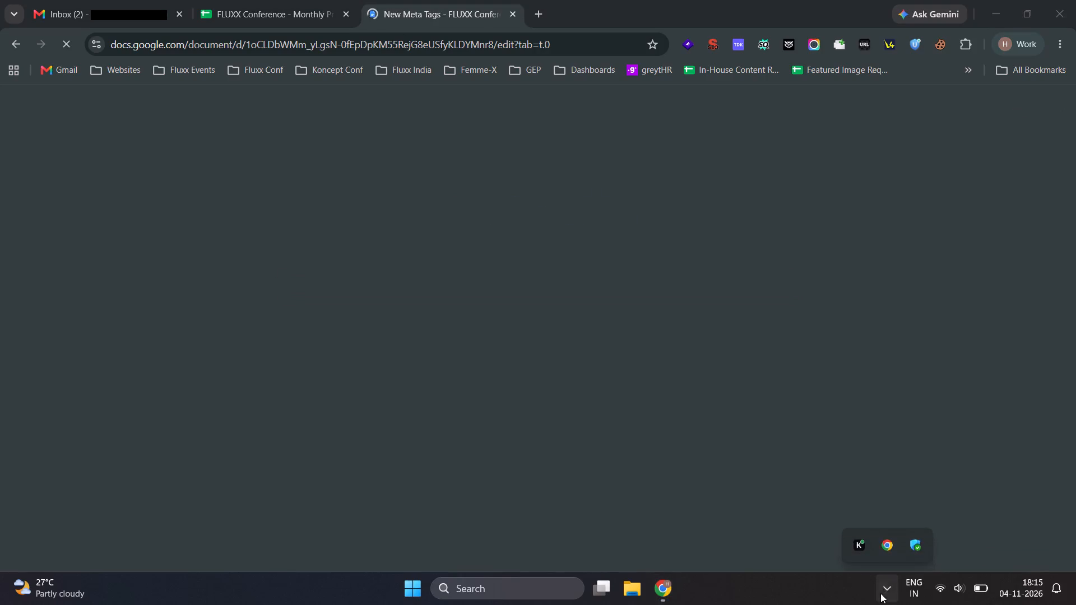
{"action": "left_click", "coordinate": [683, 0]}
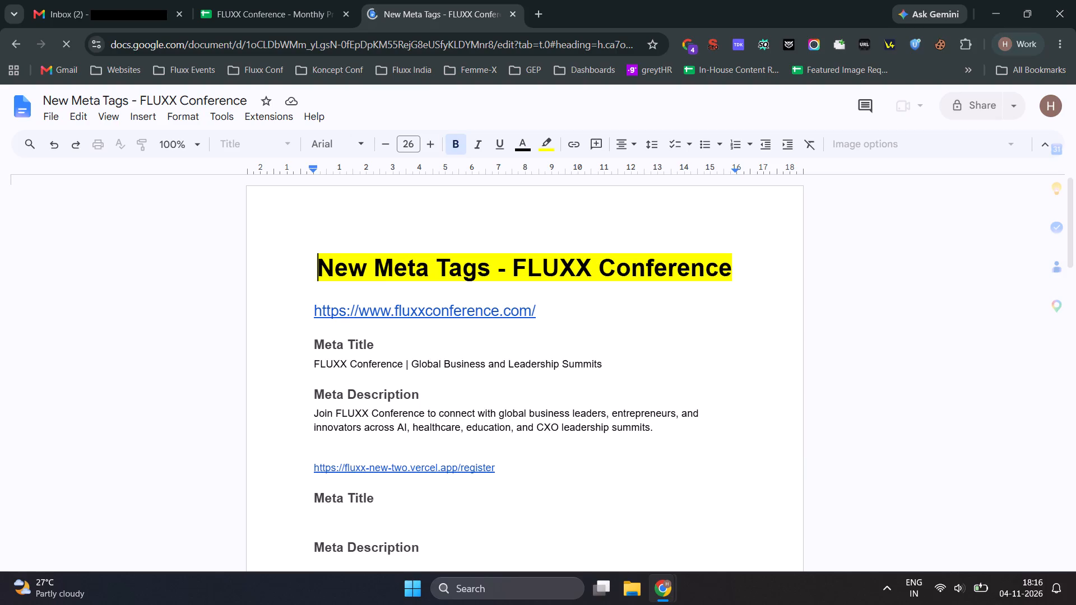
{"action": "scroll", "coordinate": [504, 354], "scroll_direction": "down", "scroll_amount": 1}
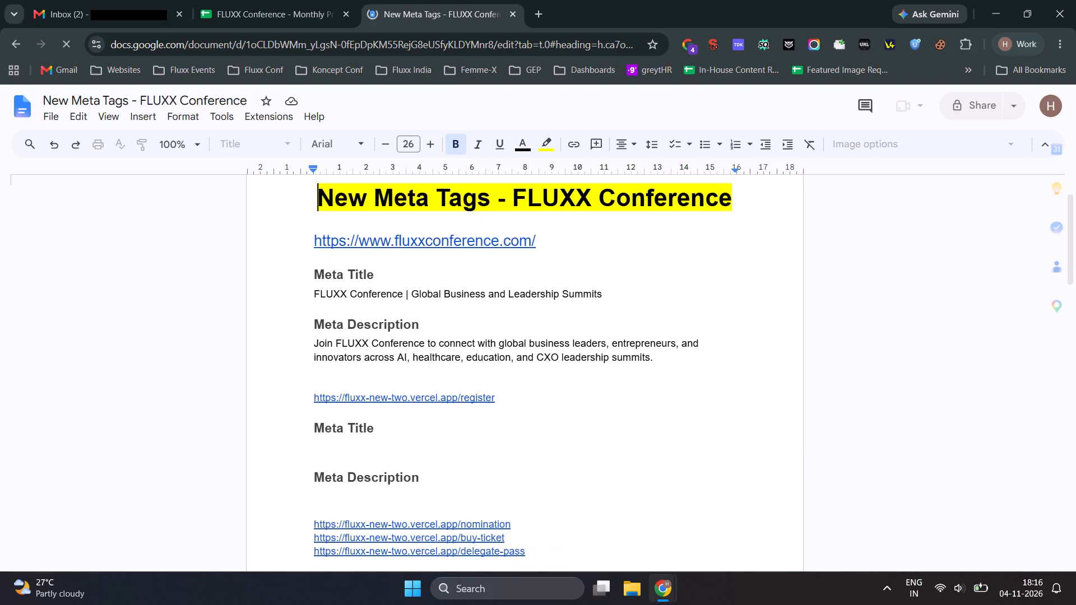
Switch to the Incognito browser window and open the fluxxconference.com homepage in a new tab.
{"action": "key", "text": "alt+Tab"}
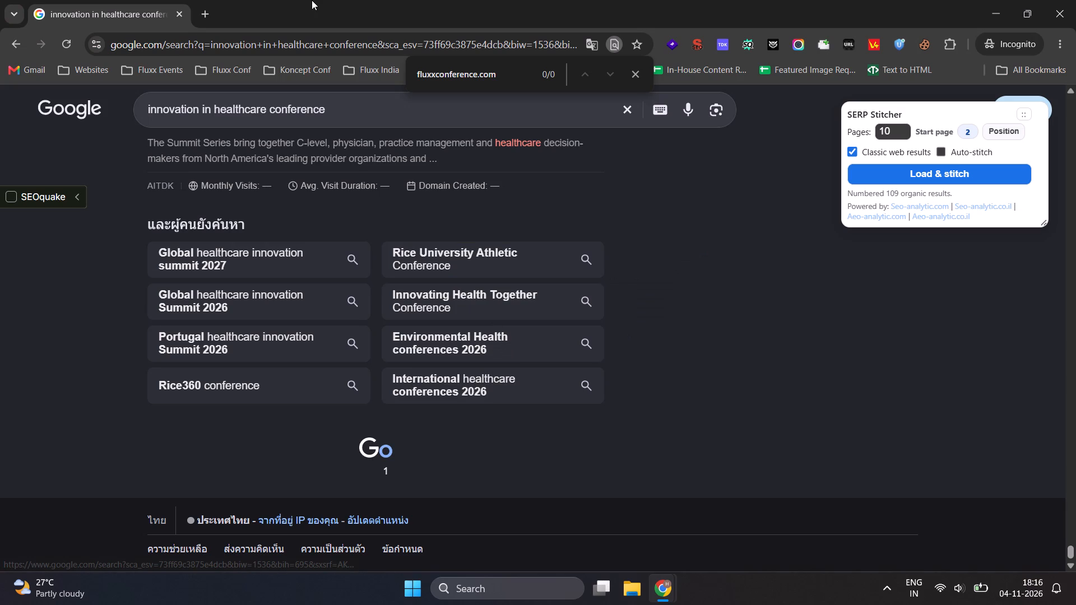
{"action": "left_click", "coordinate": [200, 13]}
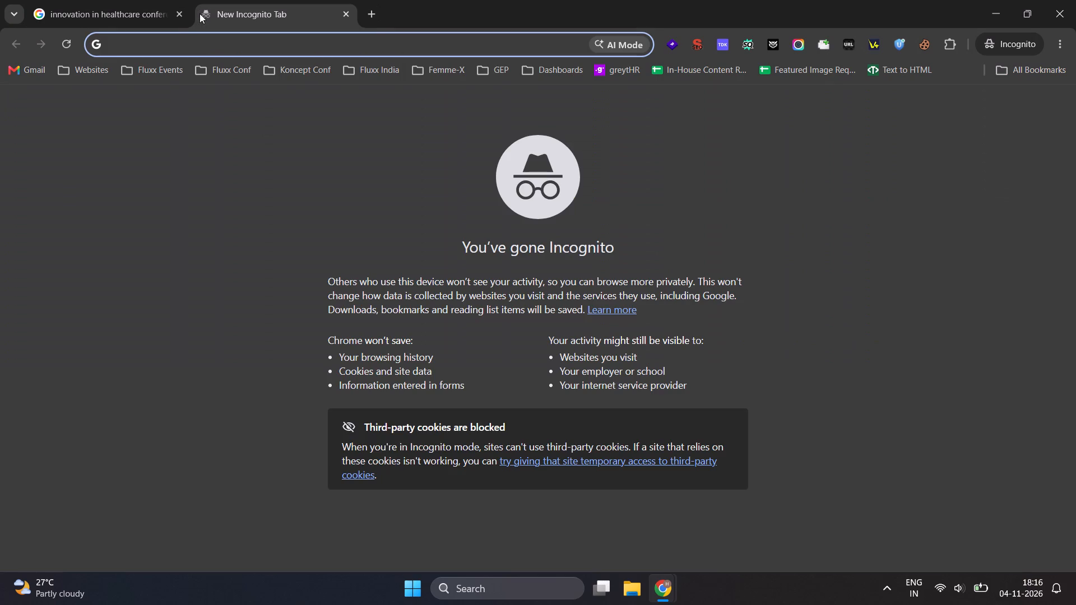
{"action": "type", "text": "fluxxcon"}
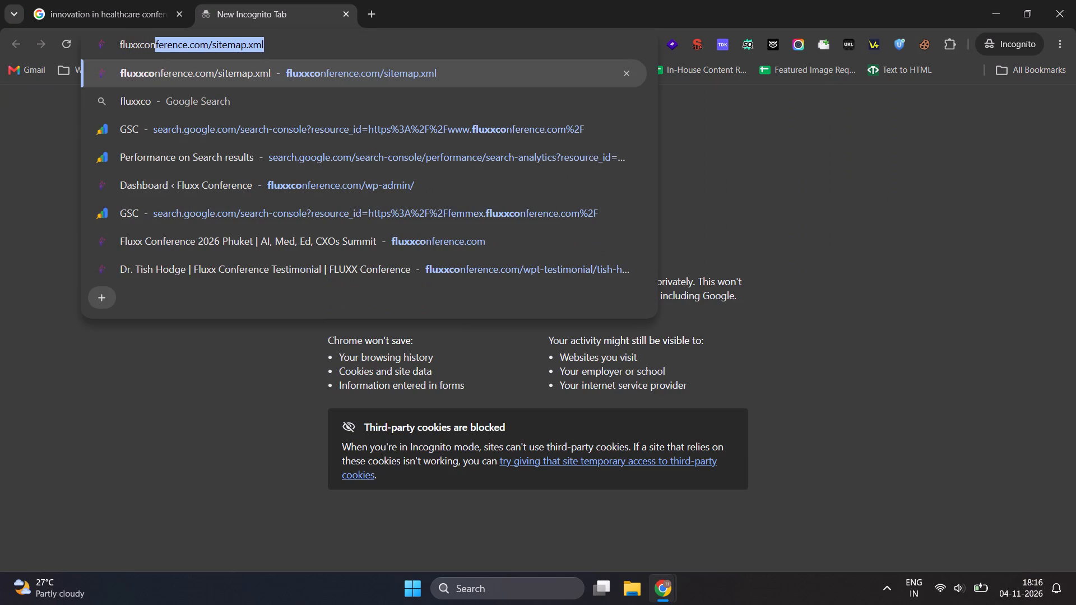
{"action": "key", "text": "Right"}
{"action": "key", "text": "ctrl+shift+Left"}
{"action": "key", "text": "ctrl+shift+Left"}
{"action": "key", "text": "BackSpace"}
{"action": "key", "text": "Return"}
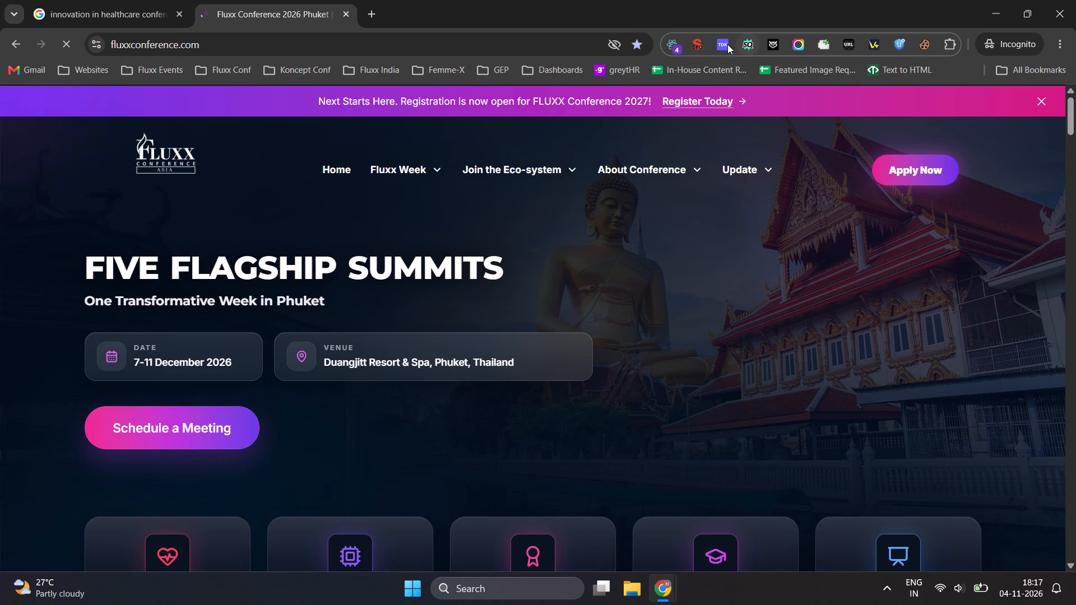
Check the fluxxconference.com homepage's current meta title and description in the SEO extension's summary, and close the summary.
{"action": "left_click", "coordinate": [693, 43]}
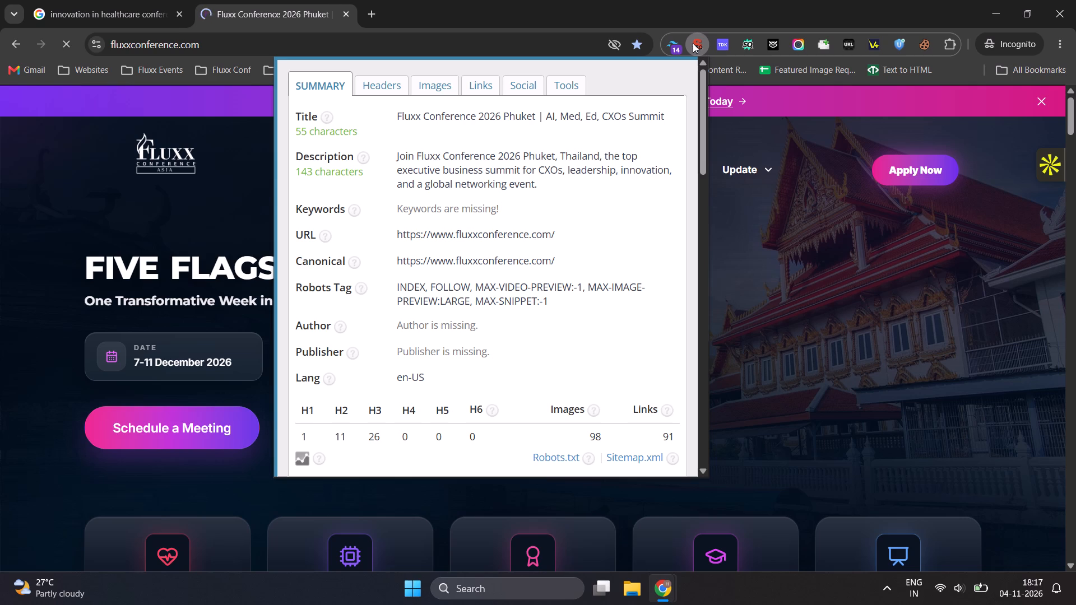
{"action": "left_click", "coordinate": [617, 0]}
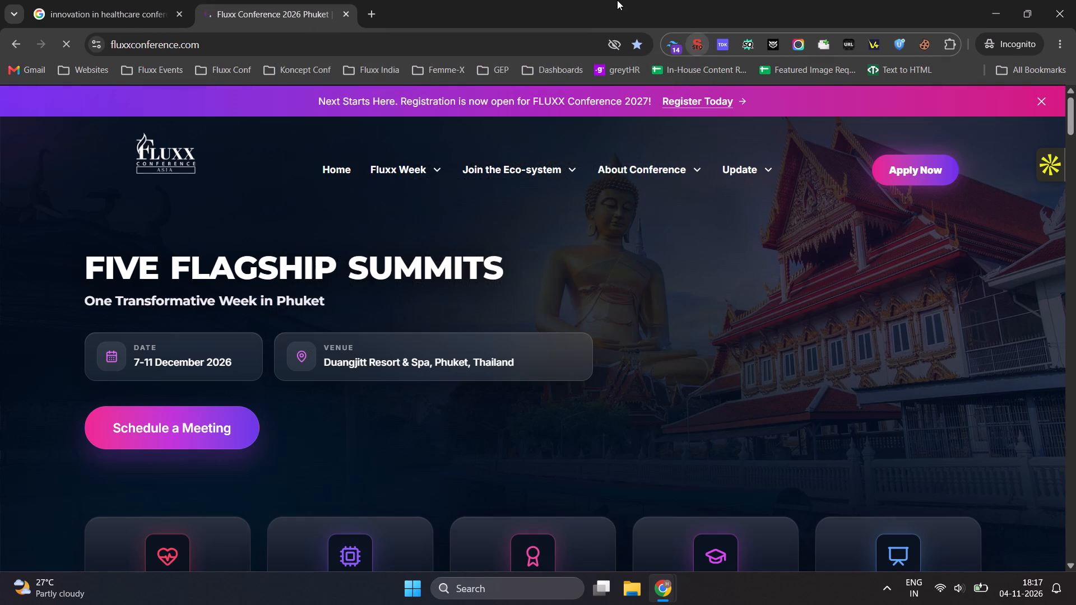
Switch back to the New Meta Tags - FLUXX Conference document and look over the homepage and register page meta tag entries.
{"action": "key", "text": "alt+Tab"}
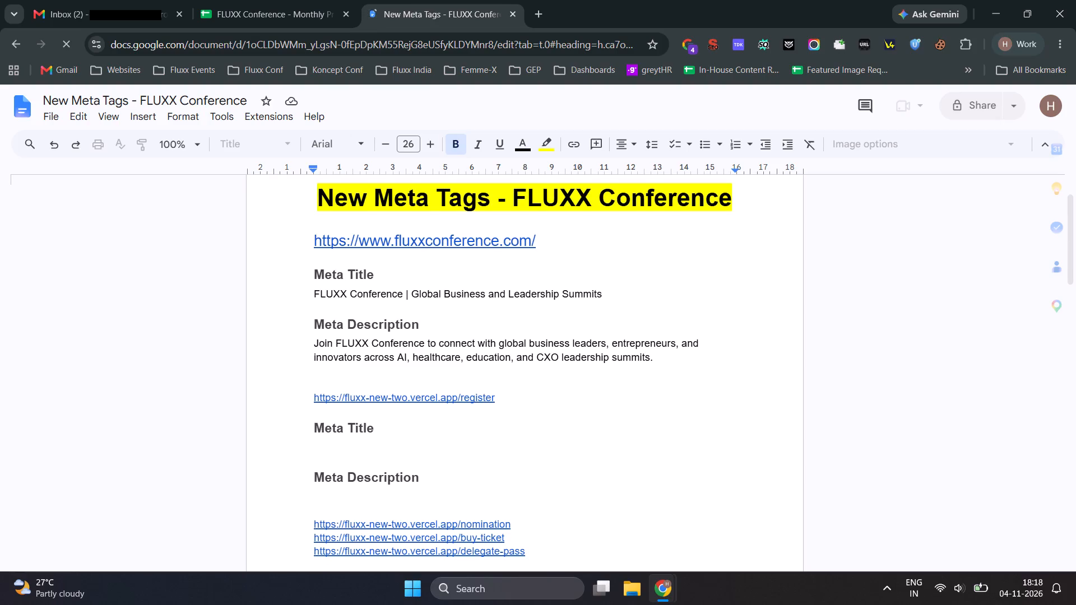
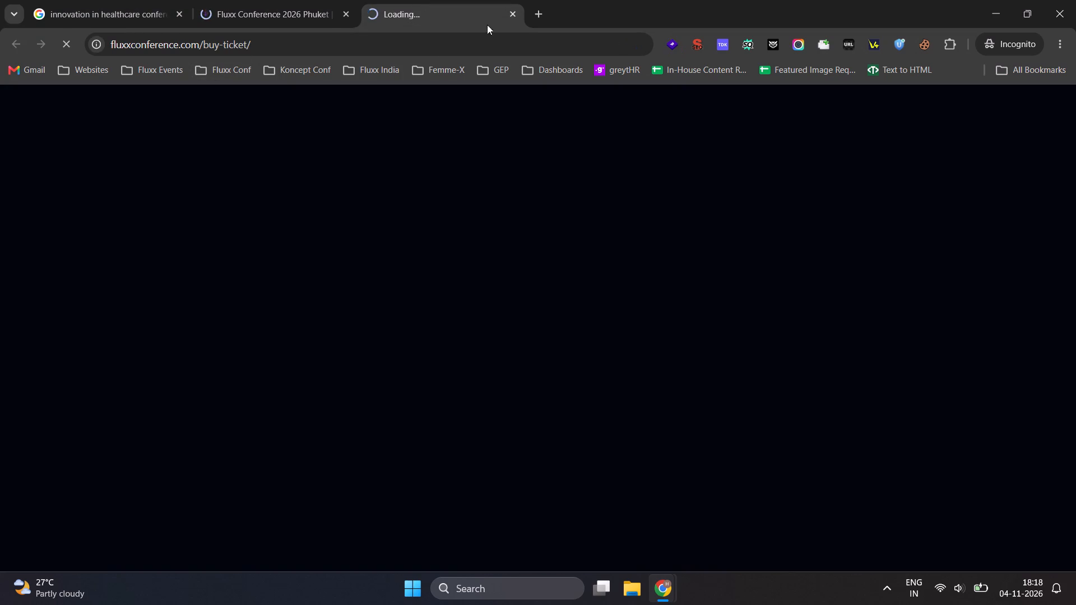
Open the SEO extension's summary for the fluxxconference.com/buy-ticket/ page to check its meta title and description.
{"action": "left_click", "coordinate": [692, 45]}
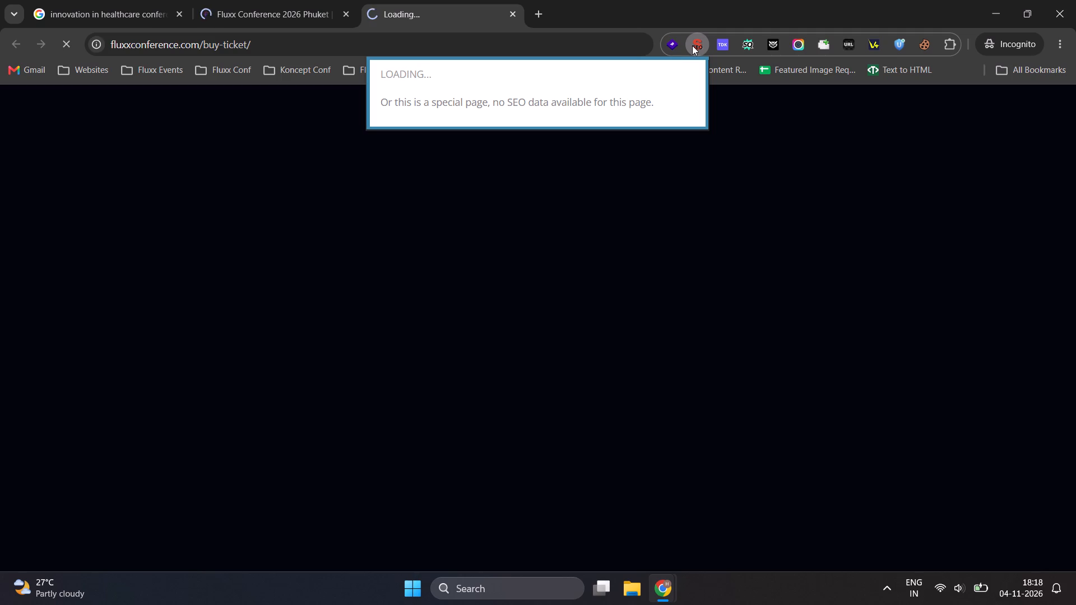
Close the SEO extension's summary on the fluxxconference.com buy-ticket page.
{"action": "left_click", "coordinate": [692, 45]}
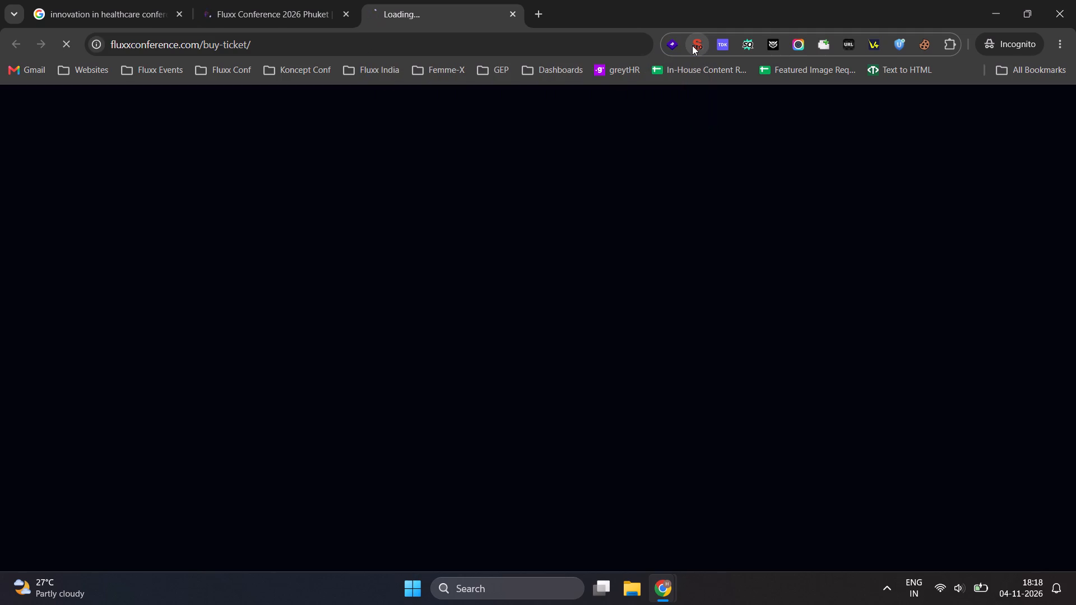
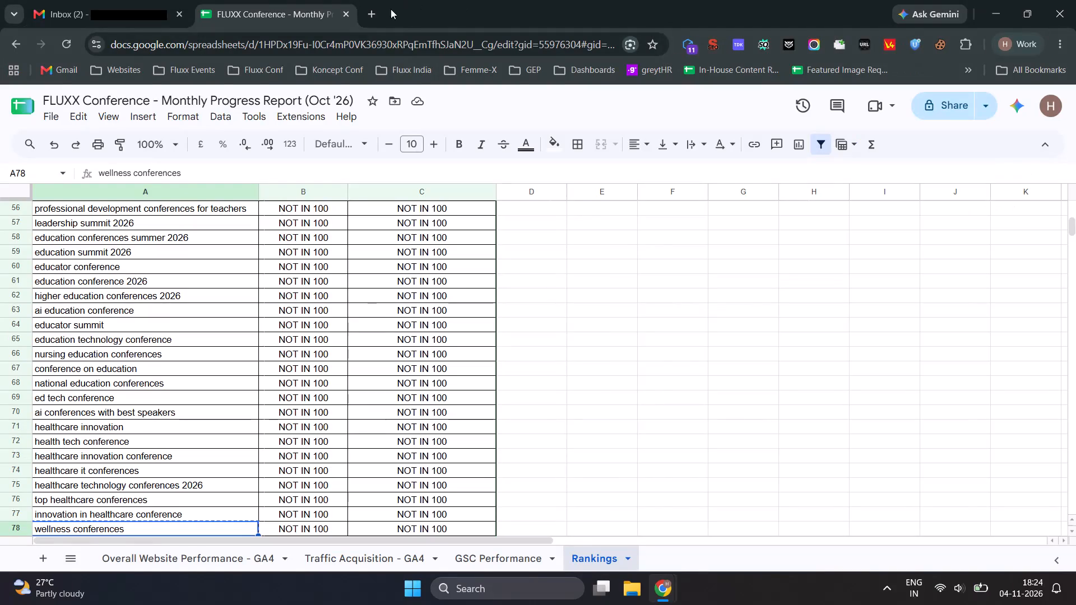
Open the New Meta Tags - FLUXX Conference document in a new browser tab.
{"action": "left_click", "coordinate": [374, 15]}
{"action": "type", "text": "meta"}
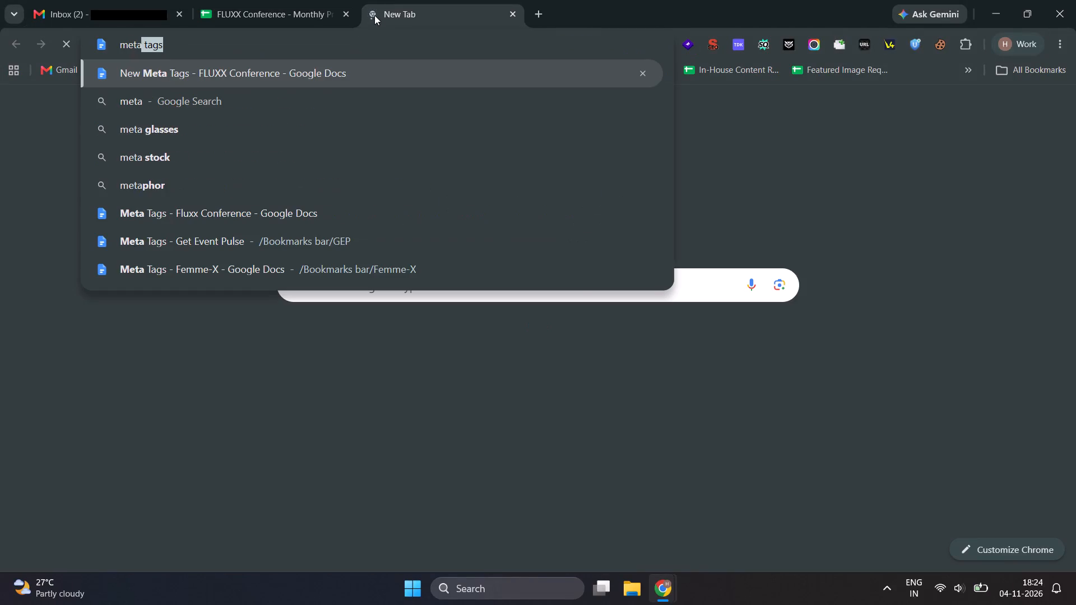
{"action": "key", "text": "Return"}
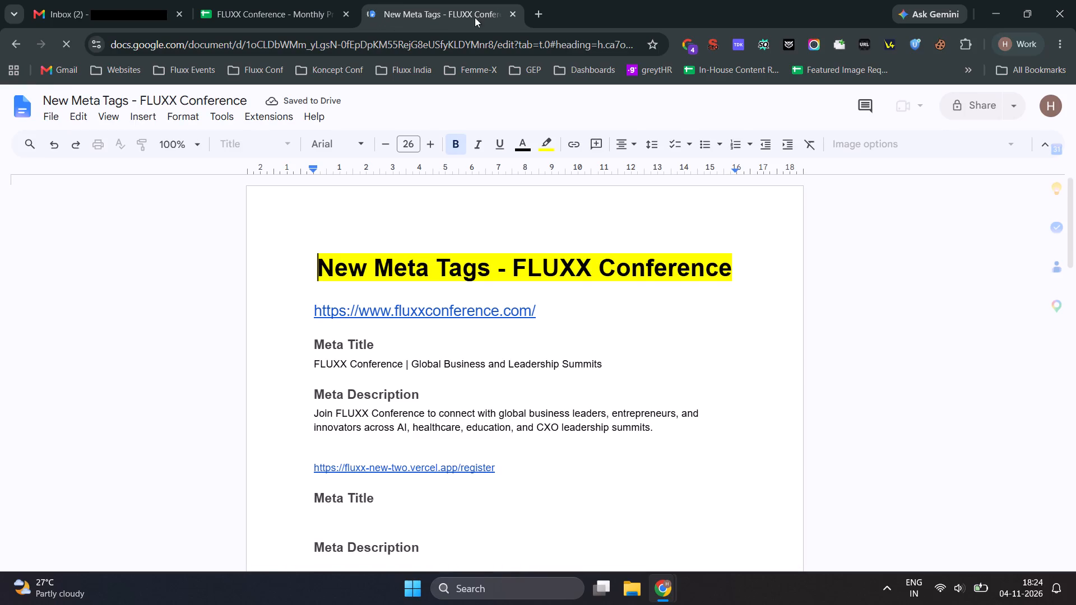
Switch to the Incognito browser window and open the fluxxconference.com homepage in a new tab.
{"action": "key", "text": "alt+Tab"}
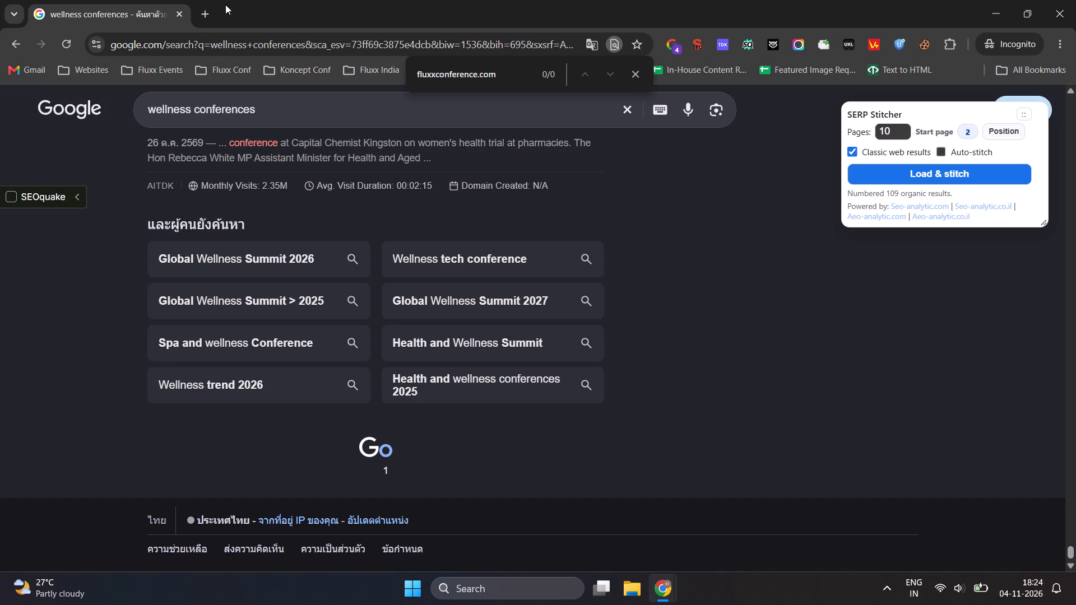
{"action": "left_click", "coordinate": [205, 13]}
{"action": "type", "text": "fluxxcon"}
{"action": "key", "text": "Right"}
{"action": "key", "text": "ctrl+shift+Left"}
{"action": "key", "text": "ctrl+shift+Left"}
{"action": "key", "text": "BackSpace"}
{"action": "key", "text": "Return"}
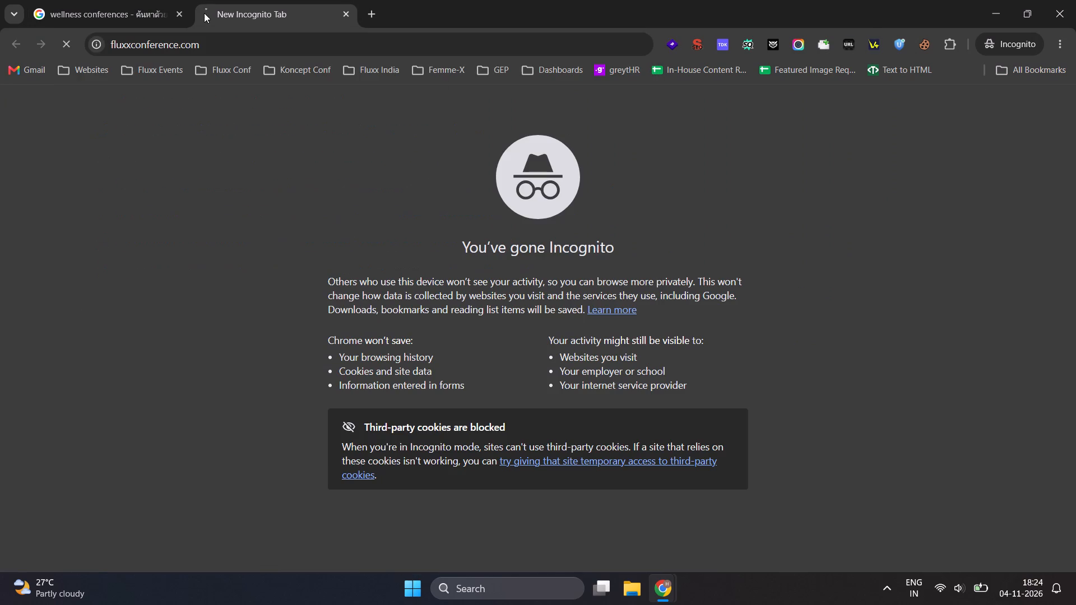
Switch back to the New Meta Tags document and copy the homepage URL with its Meta Title and Meta Description entries.
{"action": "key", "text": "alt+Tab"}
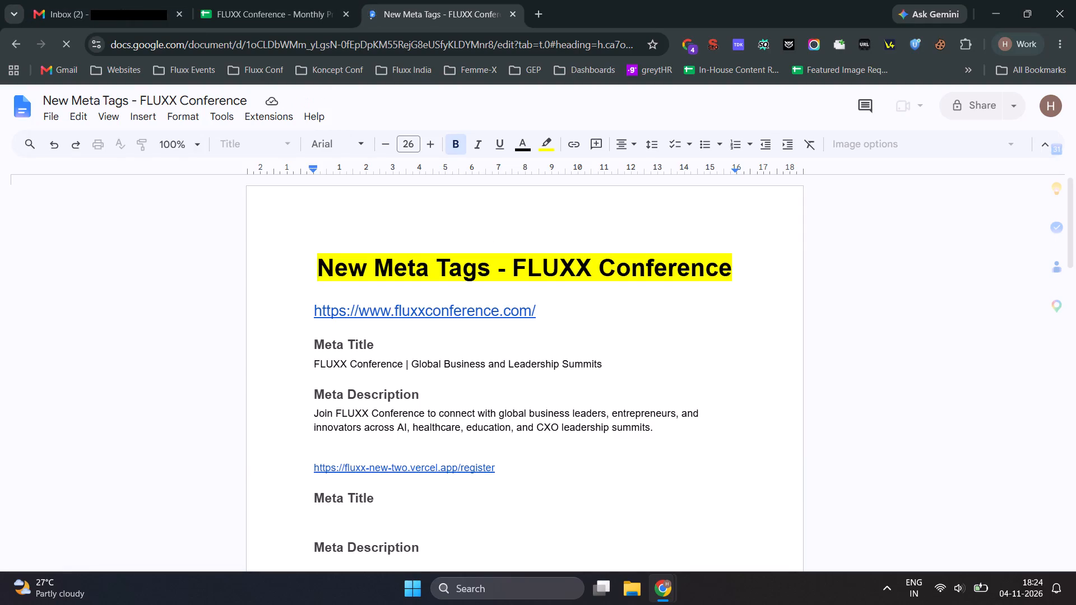
{"action": "triple_click", "coordinate": [444, 368]}
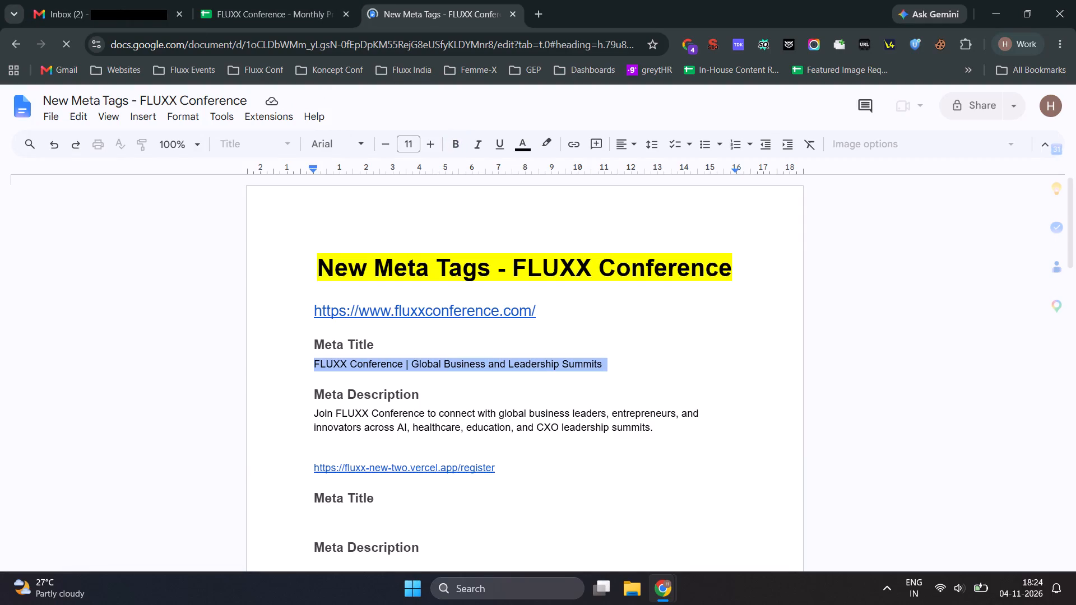
{"action": "left_click_drag", "start_coordinate": [665, 430], "coordinate": [277, 353]}
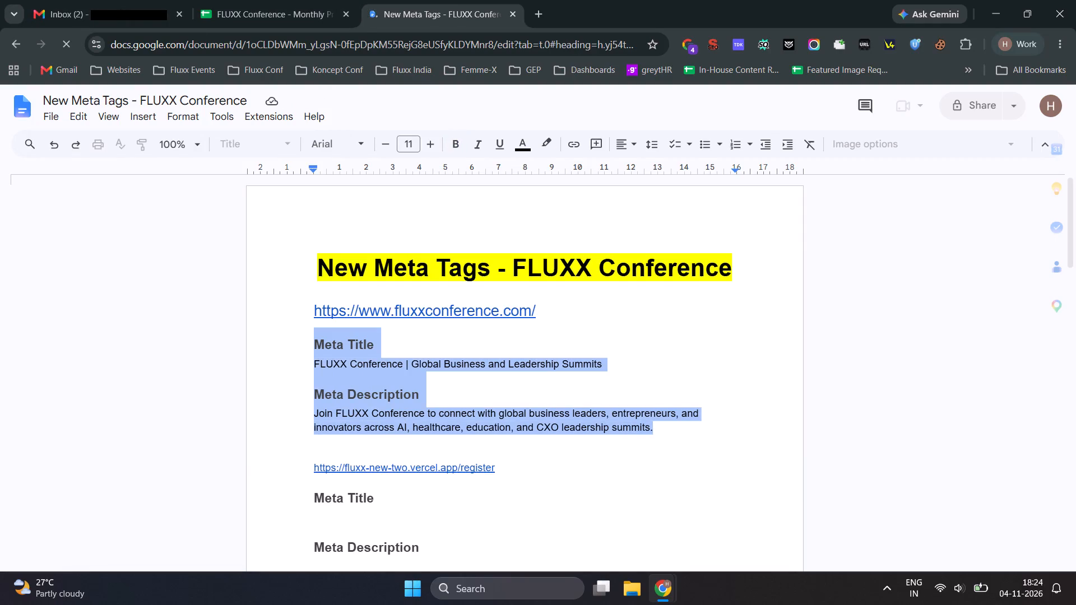
{"action": "left_click_drag", "start_coordinate": [277, 353], "coordinate": [285, 308]}
{"action": "key", "text": "ctrl+c"}
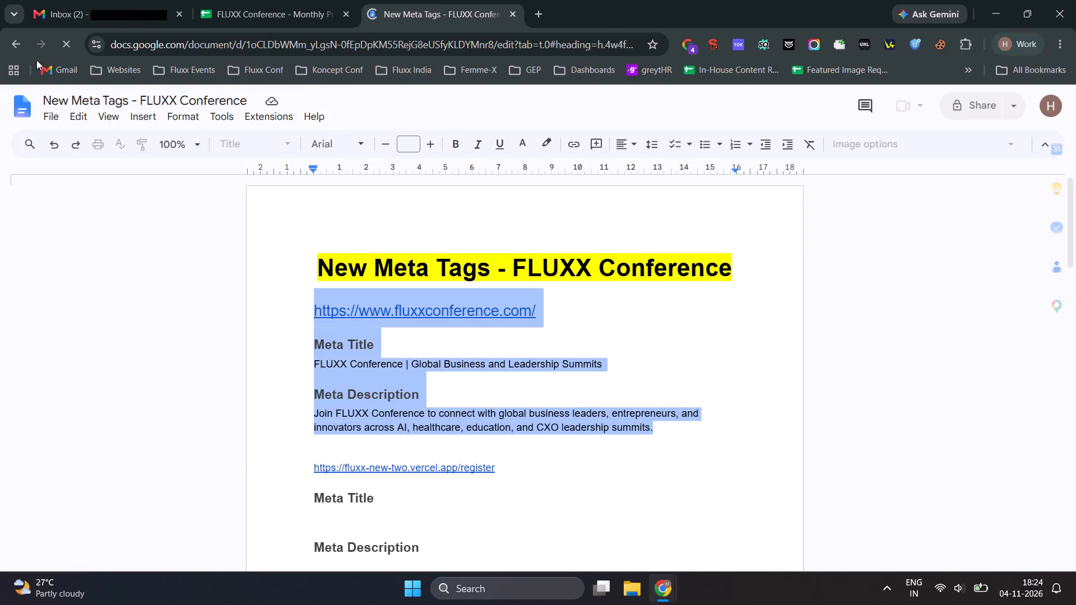
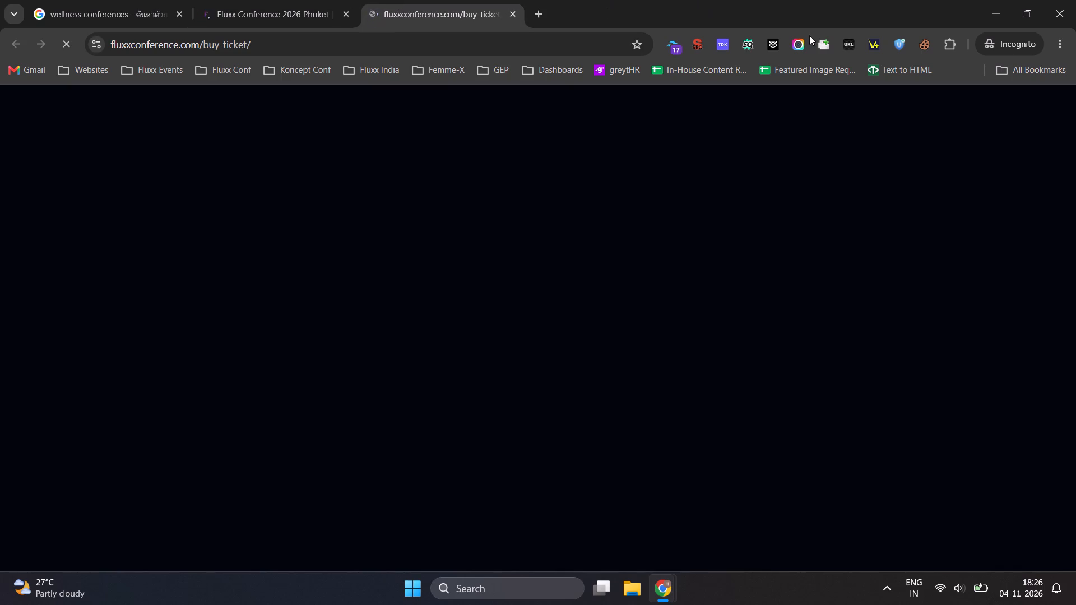
Inspect the Buy Ticket page's current meta title and description with the SEO META in 1 CLICK extension.
{"action": "left_click", "coordinate": [904, 40]}
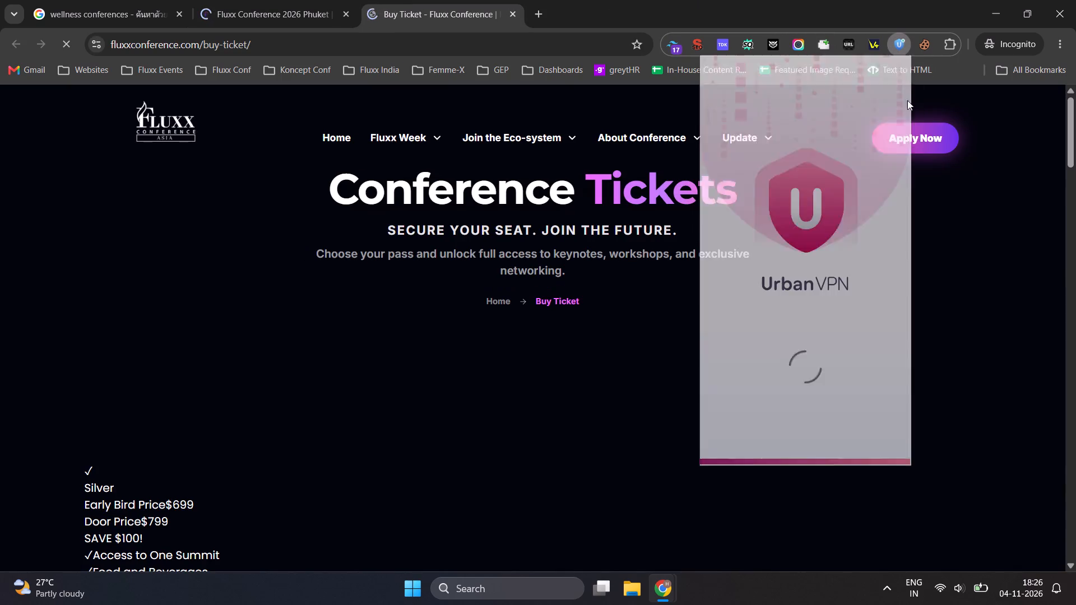
{"action": "left_click", "coordinate": [762, 0]}
{"action": "left_click", "coordinate": [688, 38]}
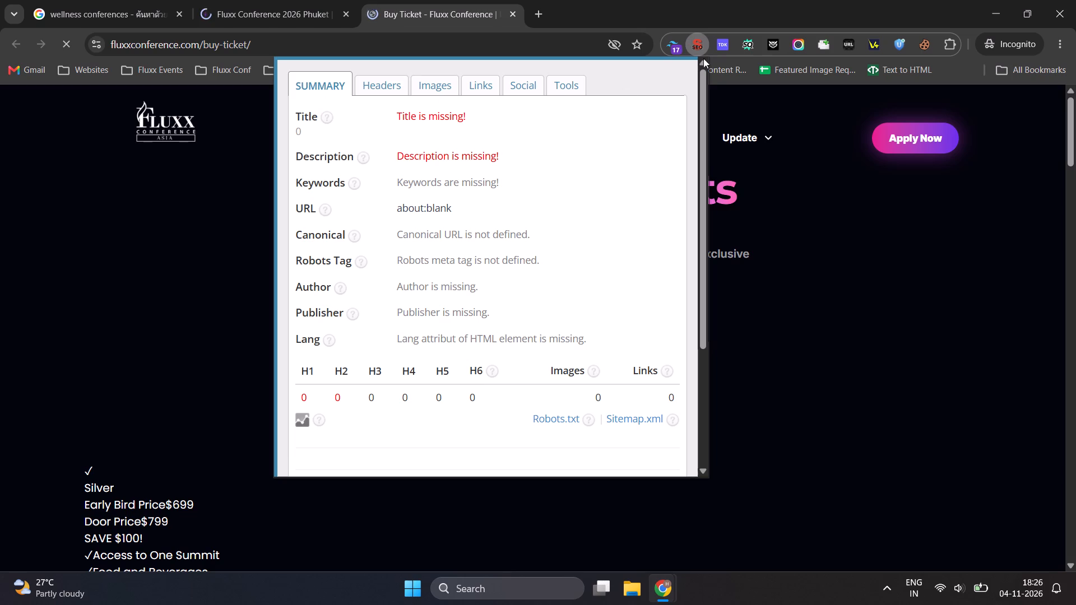
{"action": "left_click", "coordinate": [698, 41]}
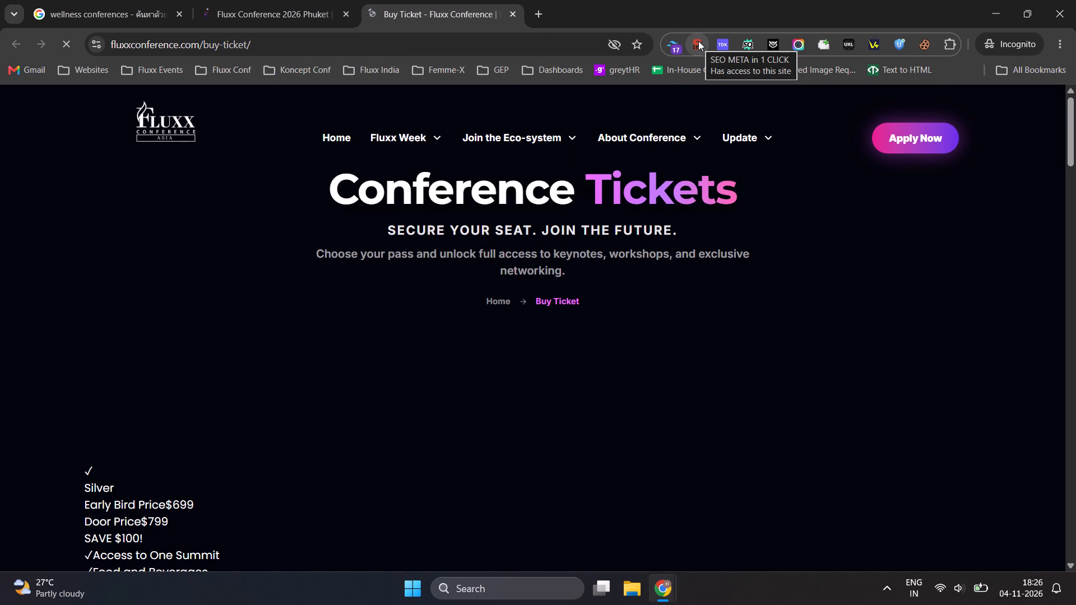
Copy "Buy Ticket - Fluxx Conference" from the Buy Ticket page's meta title in the SEO META in 1 CLICK summary.
{"action": "left_click", "coordinate": [698, 41]}
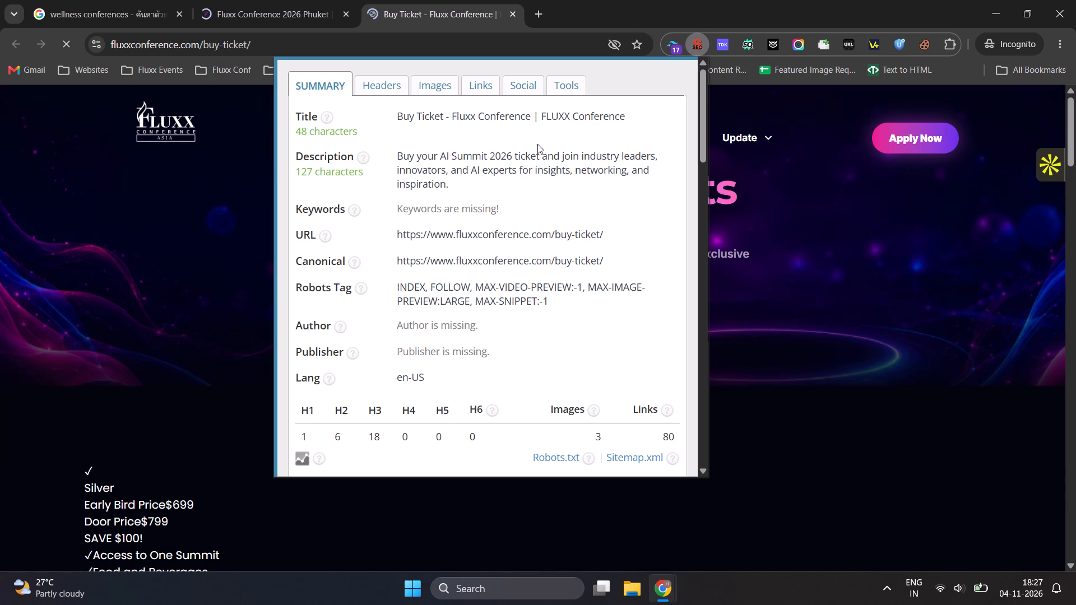
{"action": "left_click_drag", "start_coordinate": [396, 113], "coordinate": [526, 110]}
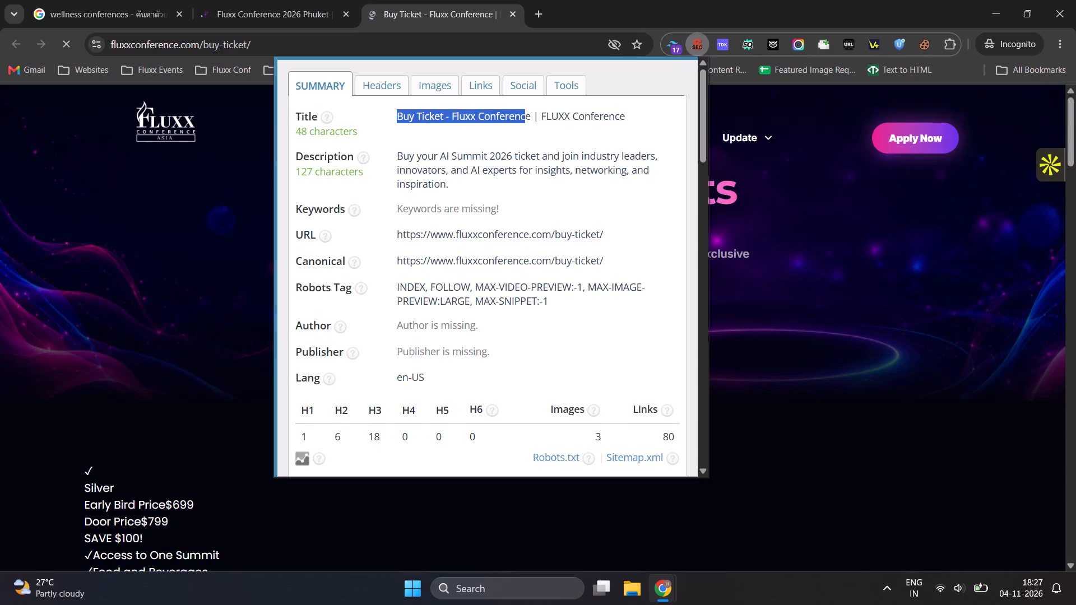
{"action": "left_click_drag", "start_coordinate": [526, 110], "coordinate": [530, 111]}
{"action": "key", "text": "ctrl+c"}
{"action": "key", "text": "ctrl+c"}
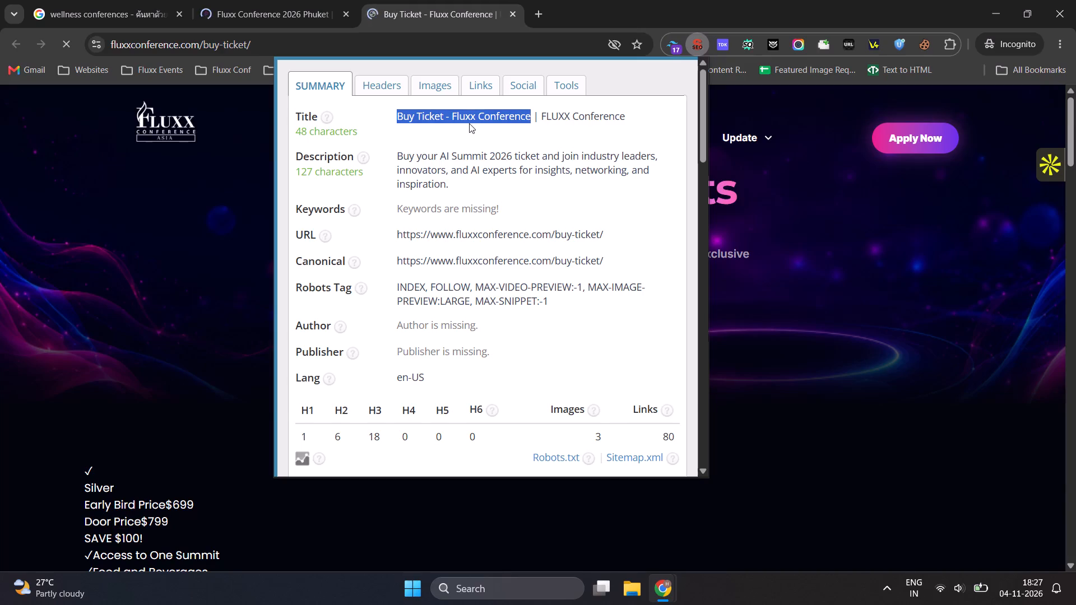
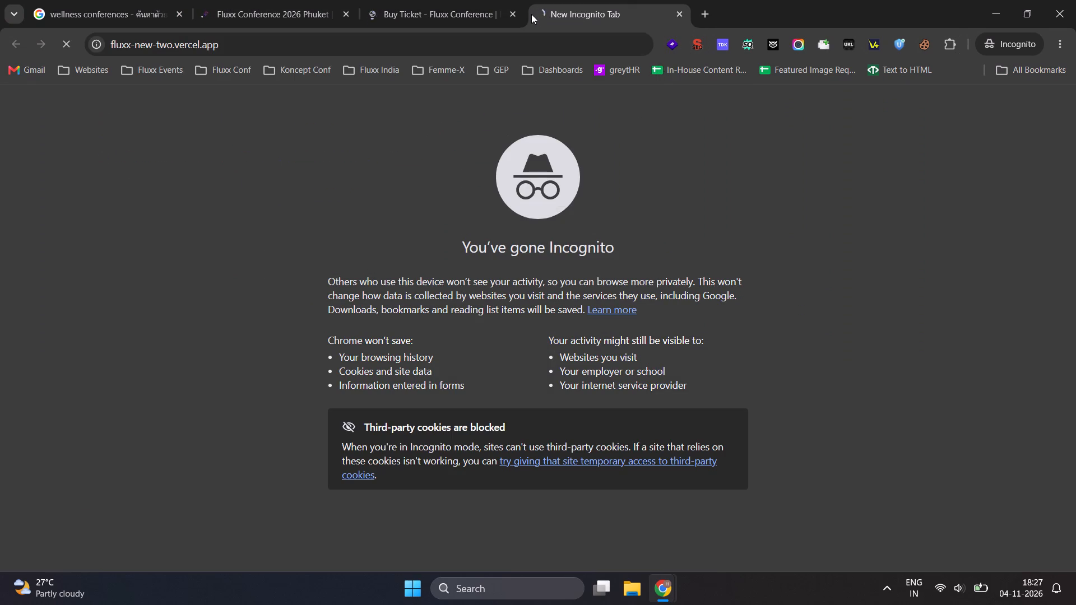
Open the Urban VPN extension's connection controls while the fluxx-new-two.vercel.app page loads.
{"action": "left_click", "coordinate": [897, 44]}
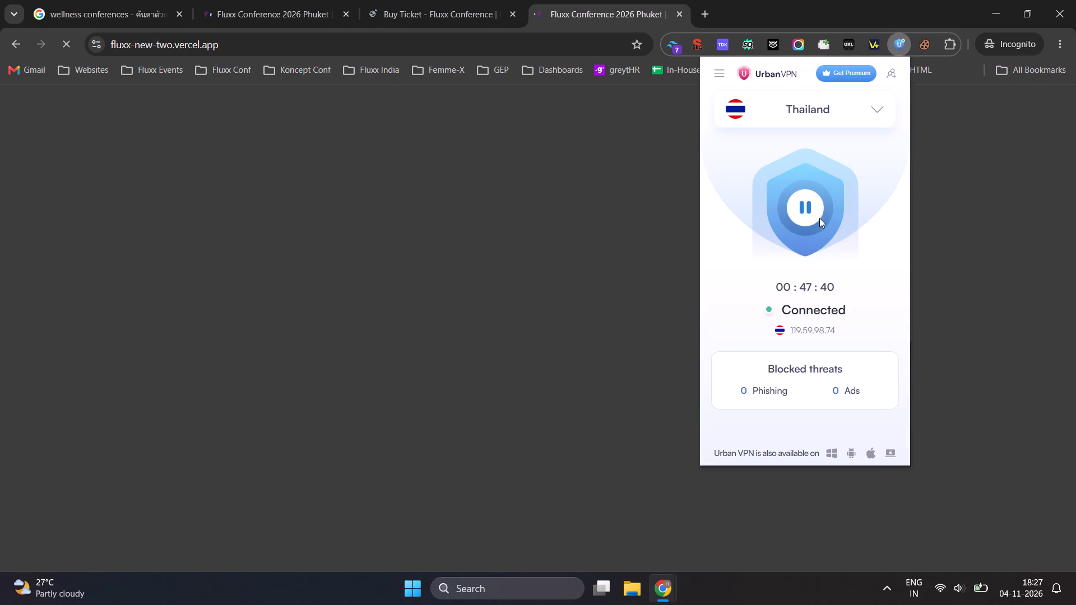
Disconnect the Urban VPN connection to Thailand and dismiss the extension so the new FLUXX site can load.
{"action": "left_click", "coordinate": [819, 218]}
{"action": "left_click", "coordinate": [804, 0]}
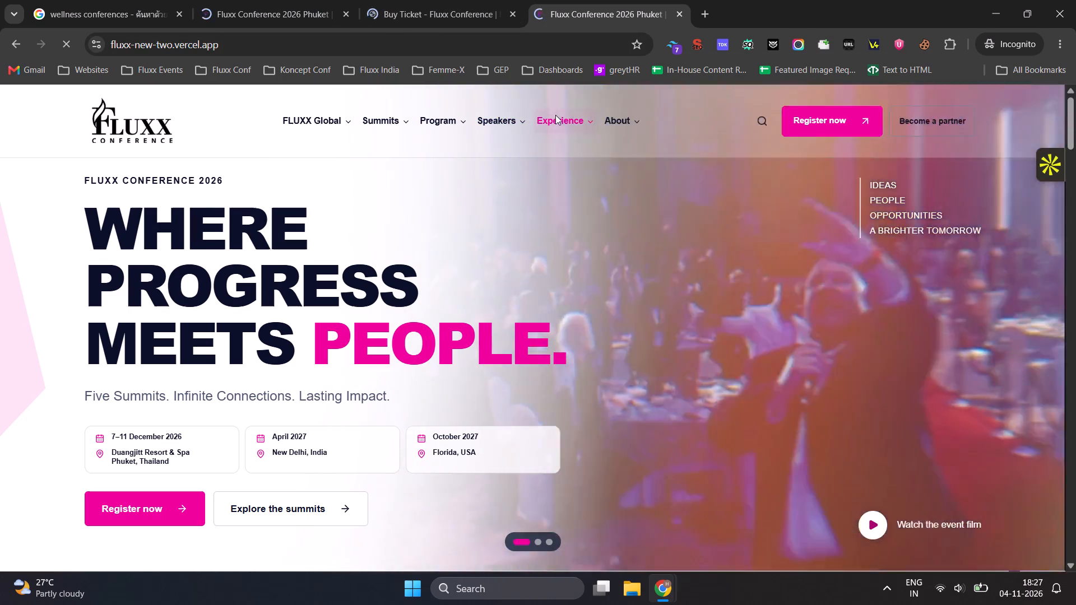
Open the Buy Delegate Pass page from the new FLUXX site's Experience section.
{"action": "left_click", "coordinate": [565, 114]}
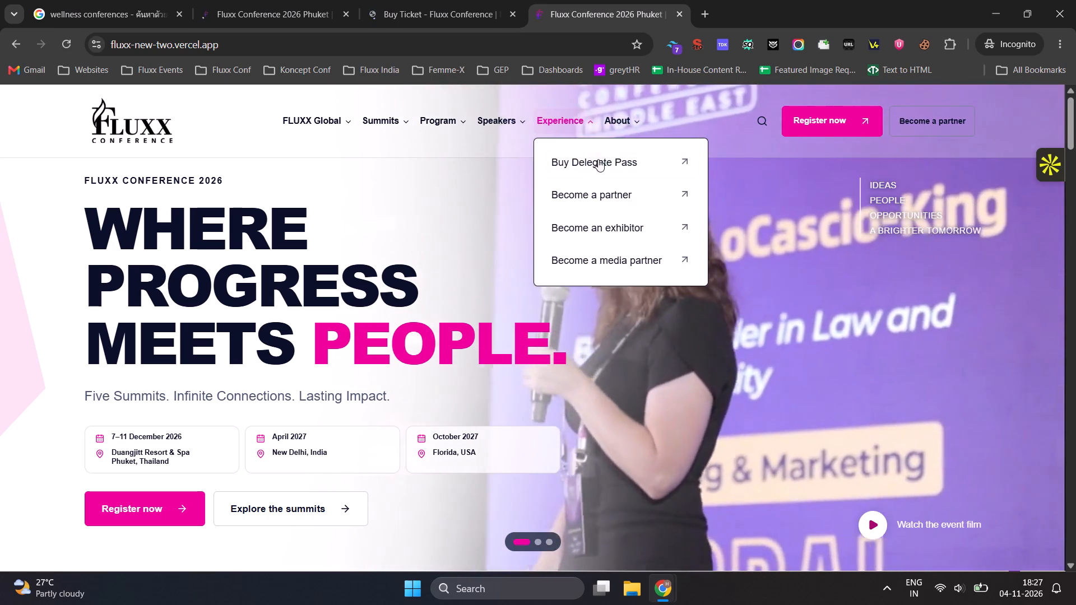
{"action": "left_click", "coordinate": [602, 165]}
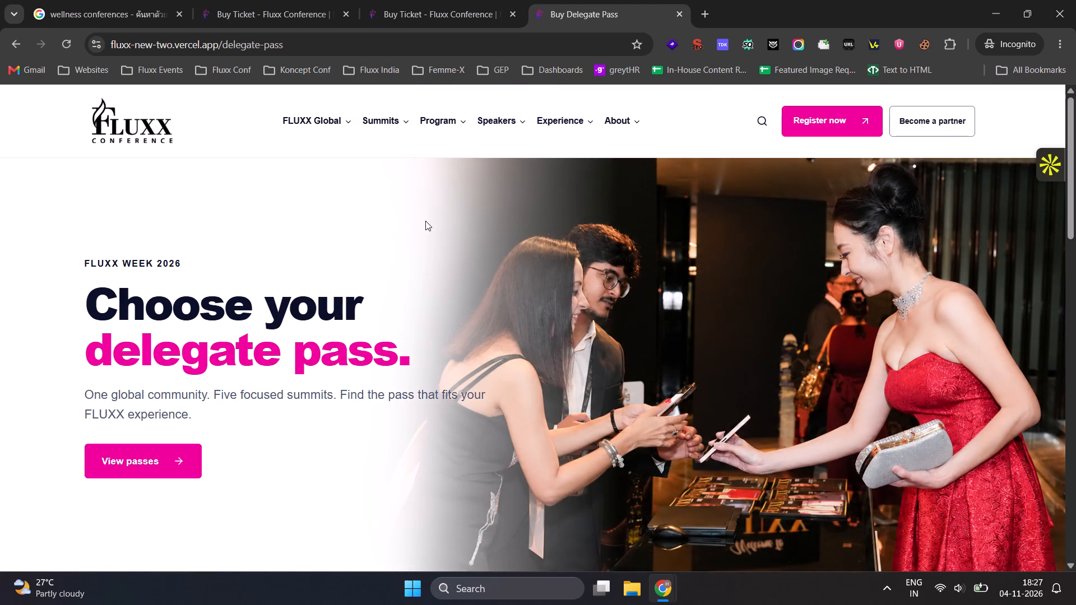
Close the duplicate Buy Ticket tab and return to the Buy Delegate Pass page.
{"action": "left_click", "coordinate": [390, 0]}
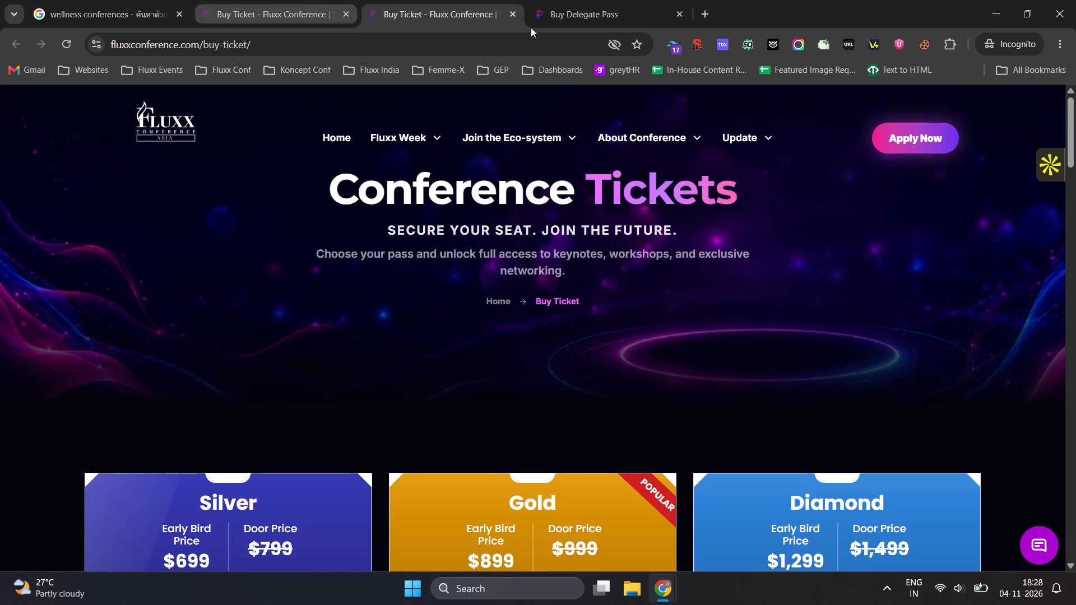
{"action": "left_click", "coordinate": [514, 16]}
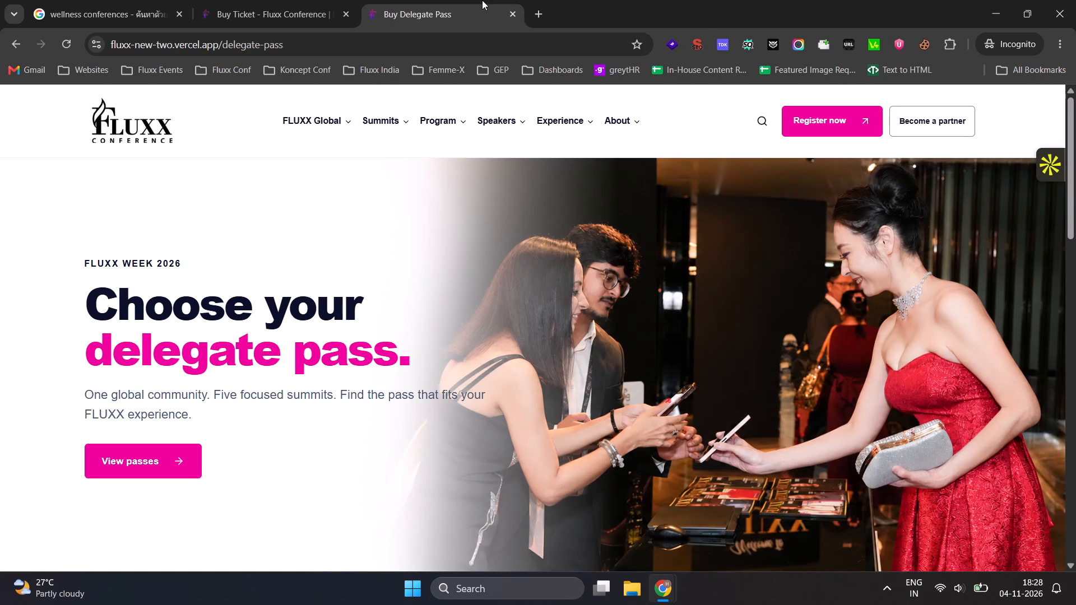
{"action": "left_click", "coordinate": [482, 0]}
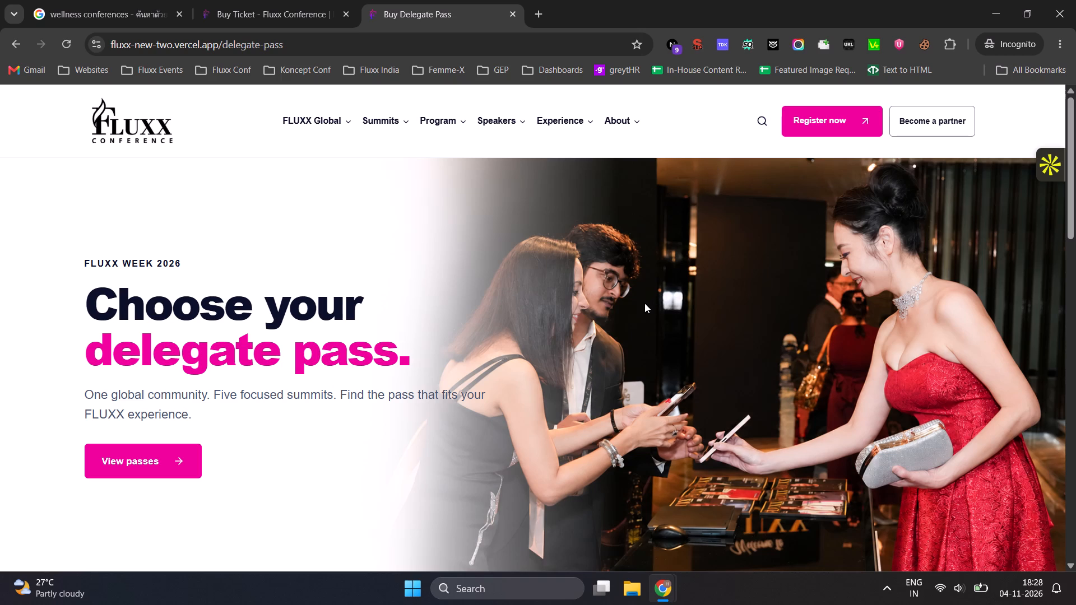
Review the Buy Delegate Pass page's pass options and inspect its meta title and description with the SEO META in 1 CLICK extension.
{"action": "scroll", "coordinate": [649, 323], "scroll_direction": "down", "scroll_amount": 3}
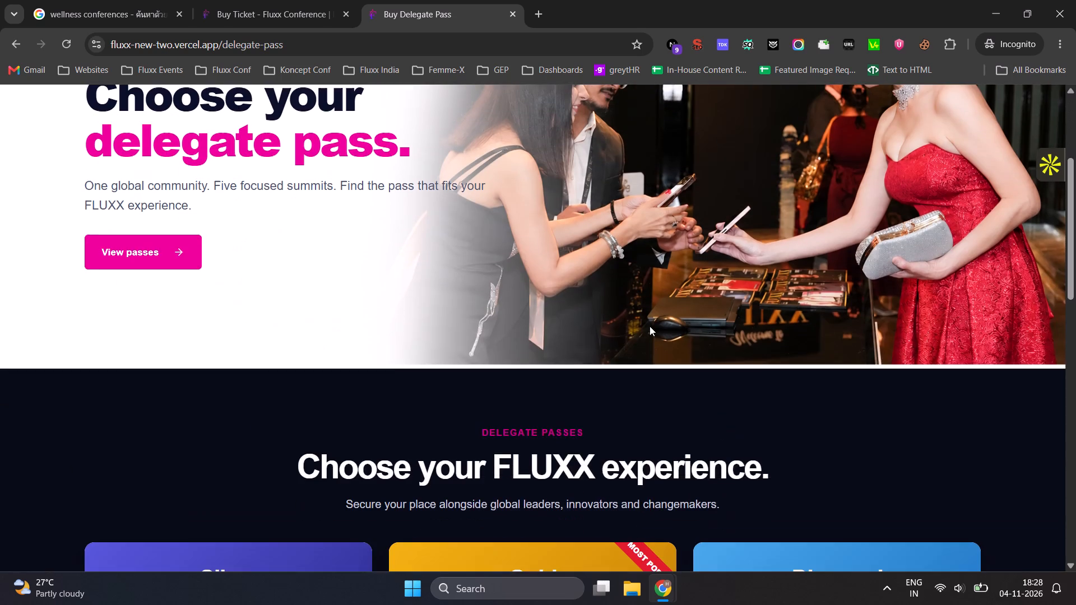
{"action": "scroll", "coordinate": [650, 323], "scroll_direction": "down", "scroll_amount": 7}
{"action": "scroll", "coordinate": [650, 323], "scroll_direction": "up", "scroll_amount": 4}
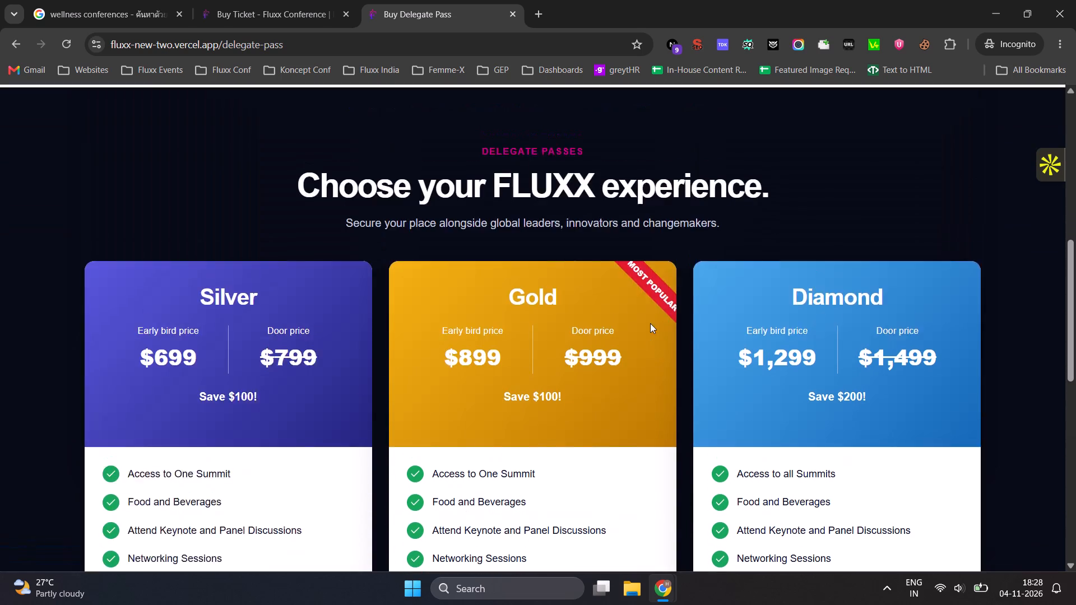
{"action": "scroll", "coordinate": [650, 323], "scroll_direction": "up", "scroll_amount": 7}
{"action": "left_click", "coordinate": [699, 46]}
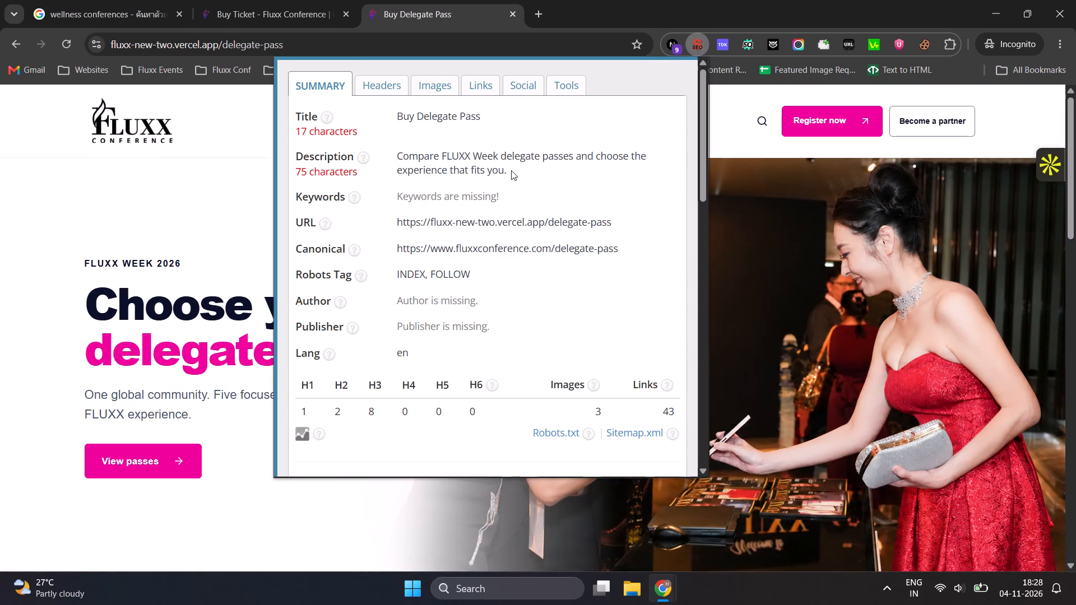
Dismiss the meta tag summary and look over the Silver, Gold and Diamond passes on the Buy Delegate Pass page.
{"action": "middle_click", "coordinate": [134, 278]}
{"action": "scroll", "coordinate": [360, 324], "scroll_direction": "down", "scroll_amount": 1}
{"action": "left_click", "coordinate": [526, 402]}
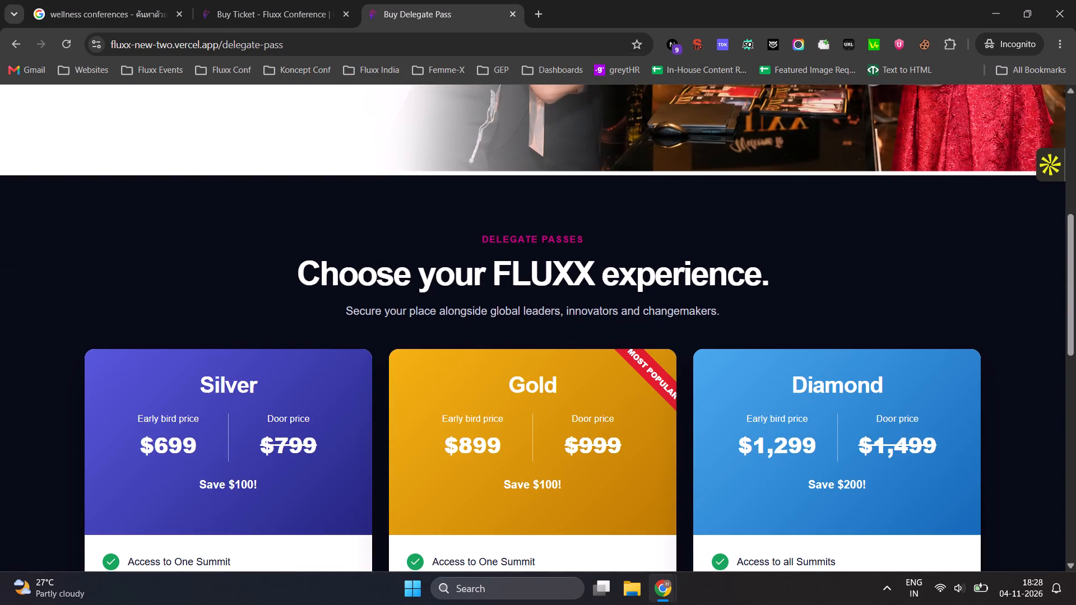
{"action": "scroll", "coordinate": [479, 255], "scroll_direction": "down", "scroll_amount": 3}
{"action": "scroll", "coordinate": [491, 319], "scroll_direction": "down", "scroll_amount": 5}
{"action": "scroll", "coordinate": [493, 323], "scroll_direction": "up", "scroll_amount": 10}
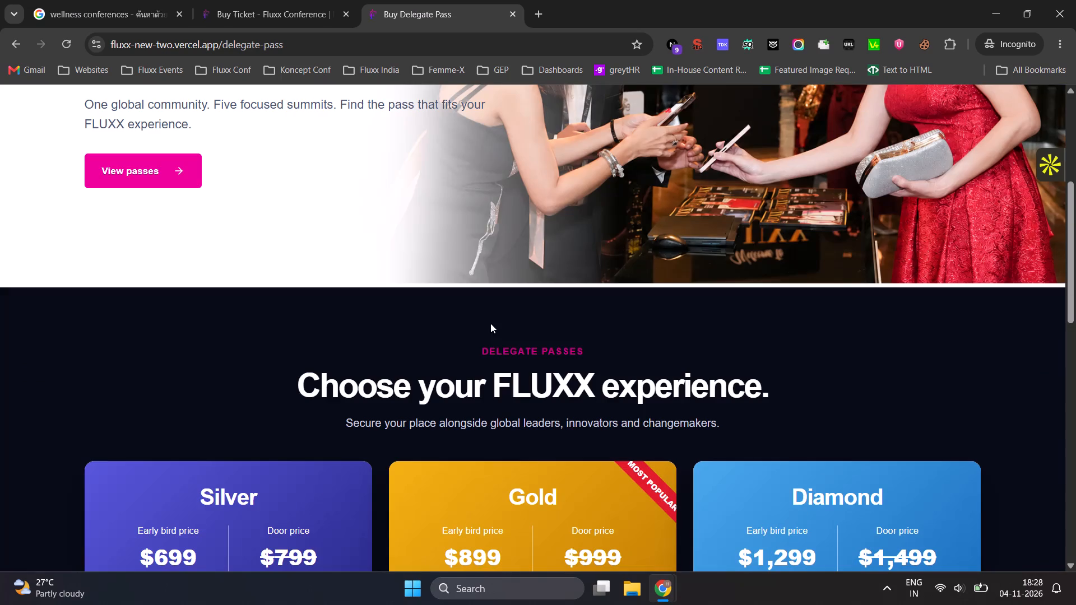
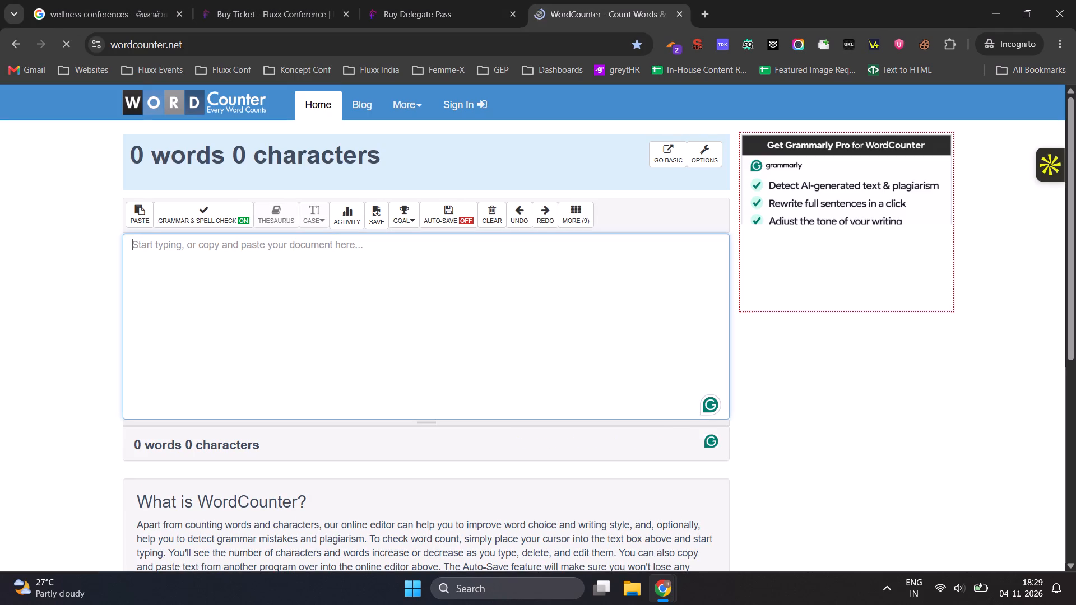
Paste the copied title "Buy Ticket - Fluxx Conference | FLUXX Conference" into WordCounter and trim it to "Buy Ticket - Fluxx Conference".
{"action": "key", "text": "ctrl+v"}
{"action": "key", "text": "BackSpace"}
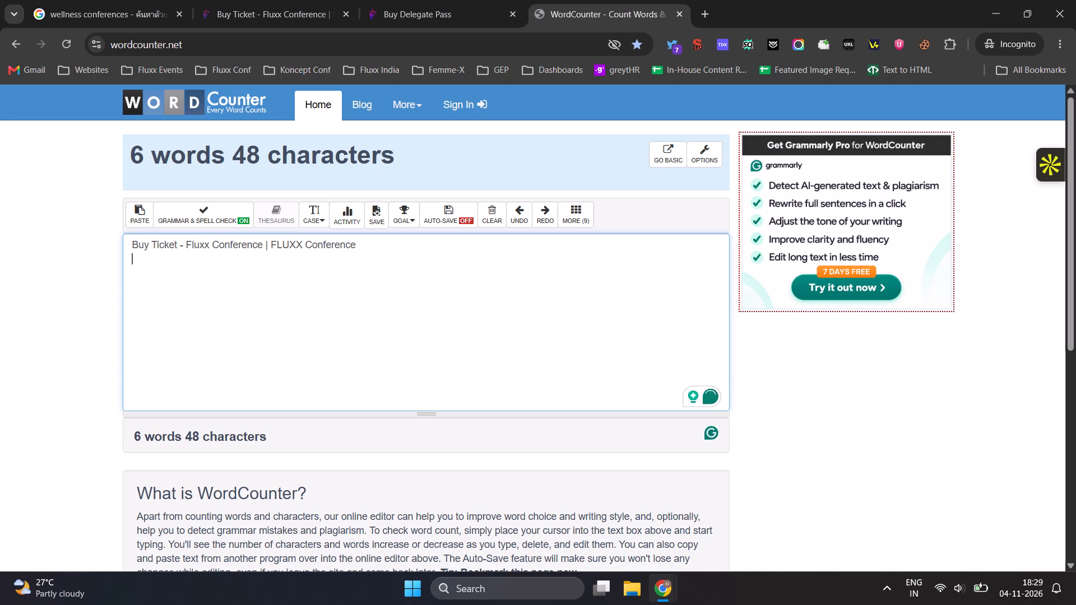
{"action": "key", "text": "ctrl+shift+Left"}
{"action": "key", "text": "ctrl+shift+Left"}
{"action": "key", "text": "ctrl+shift+Left"}
{"action": "key", "text": "BackSpace"}
{"action": "key", "text": "BackSpace"}
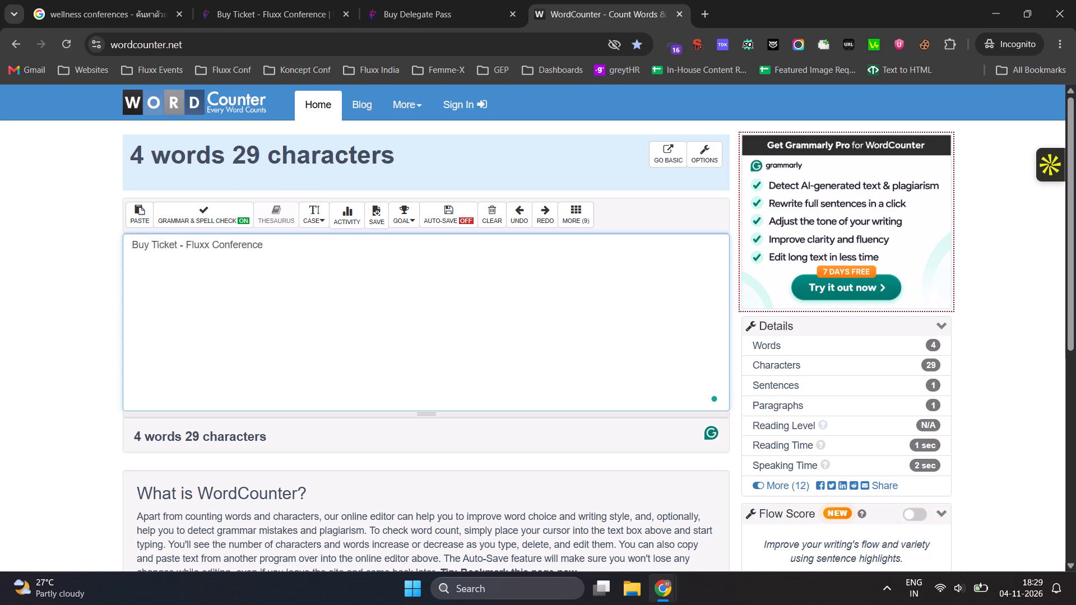
Replace "Ticket" with "Delegate Pass" in the pasted title, correcting any typo in the new wording.
{"action": "key", "text": "ctrl+Left"}
{"action": "key", "text": "ctrl+Left"}
{"action": "key", "text": "ctrl+Left"}
{"action": "key", "text": "Left"}
{"action": "key", "text": "ctrl+shift+Left"}
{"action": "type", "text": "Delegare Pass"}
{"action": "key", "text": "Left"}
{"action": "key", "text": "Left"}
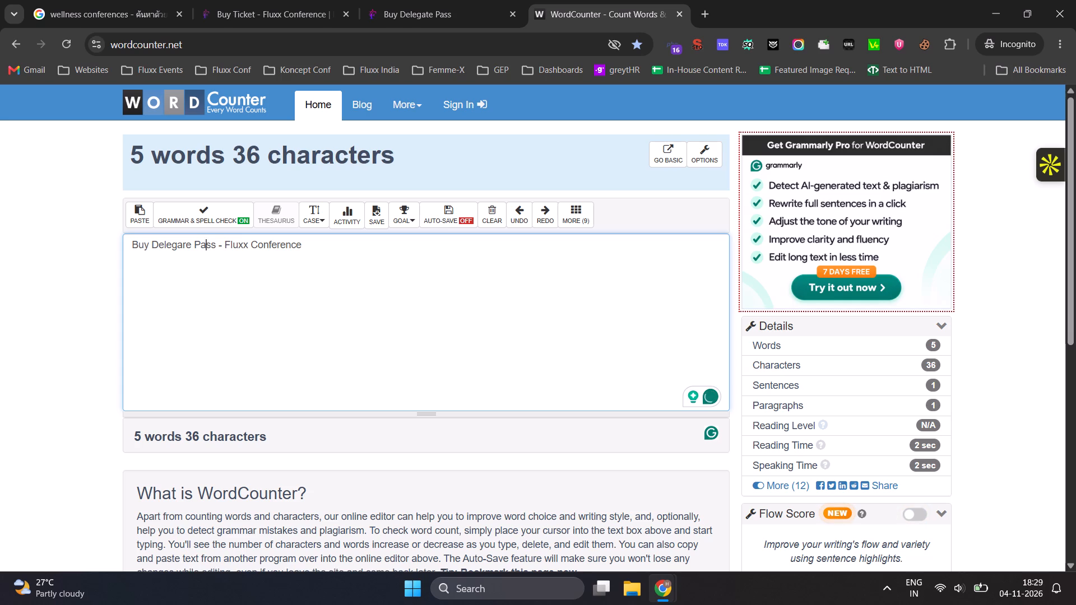
Correct the misspelled second word of the draft meta title so it reads "Buy Delegate Pass - Fluxx Conference".
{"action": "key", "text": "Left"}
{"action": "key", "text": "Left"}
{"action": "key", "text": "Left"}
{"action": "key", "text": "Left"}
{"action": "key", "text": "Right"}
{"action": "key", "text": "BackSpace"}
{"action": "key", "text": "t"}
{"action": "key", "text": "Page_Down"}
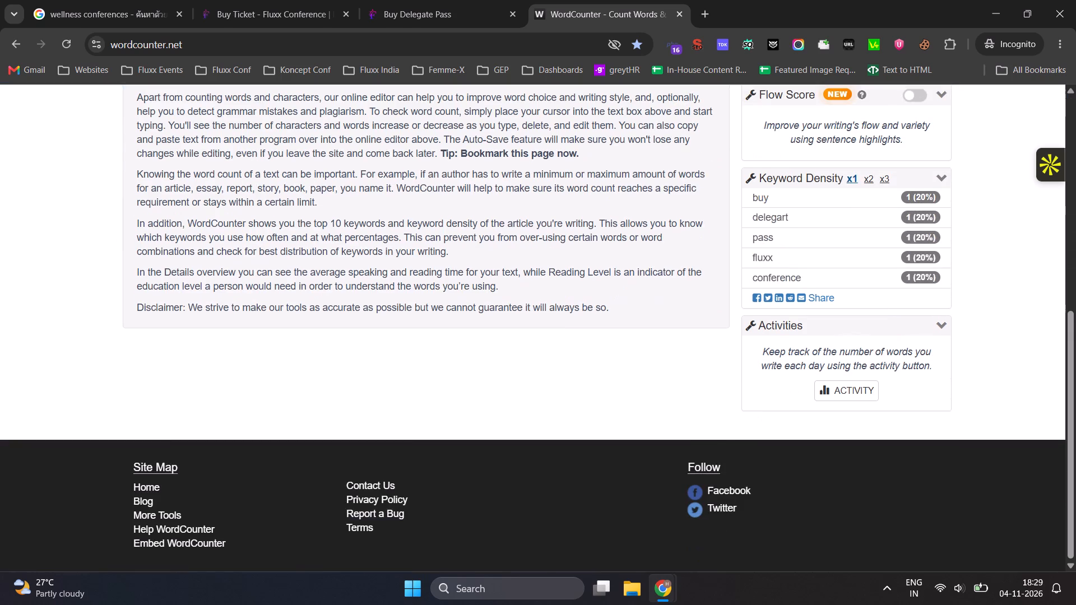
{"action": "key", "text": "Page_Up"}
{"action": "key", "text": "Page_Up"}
{"action": "left_click", "coordinate": [330, 244]}
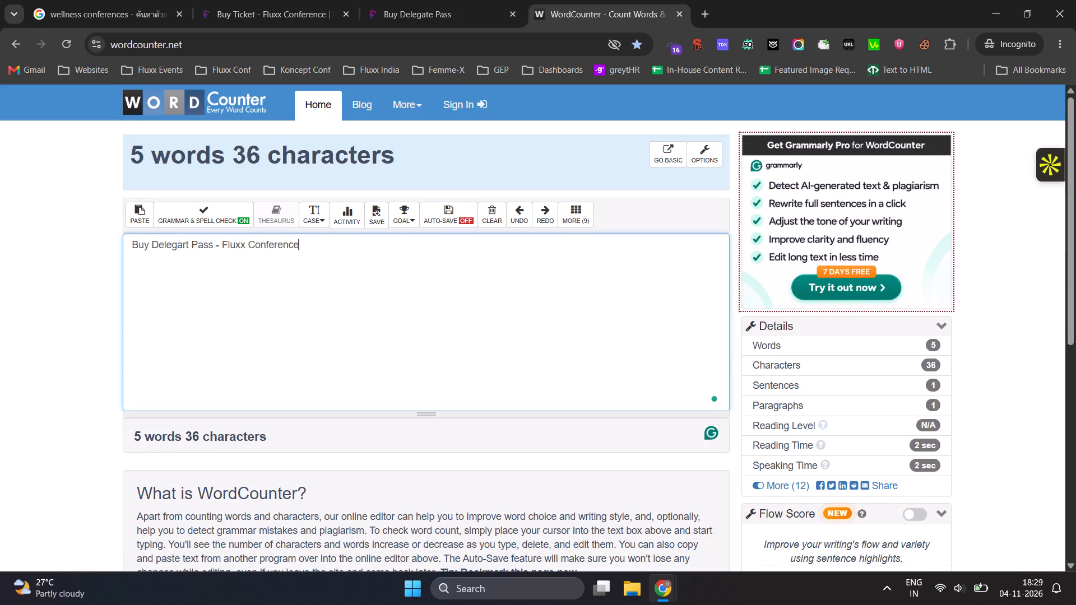
{"action": "key", "text": "ctrl+Left"}
{"action": "key", "text": "ctrl+Left"}
{"action": "key", "text": "ctrl+Left"}
{"action": "key", "text": "ctrl+Left"}
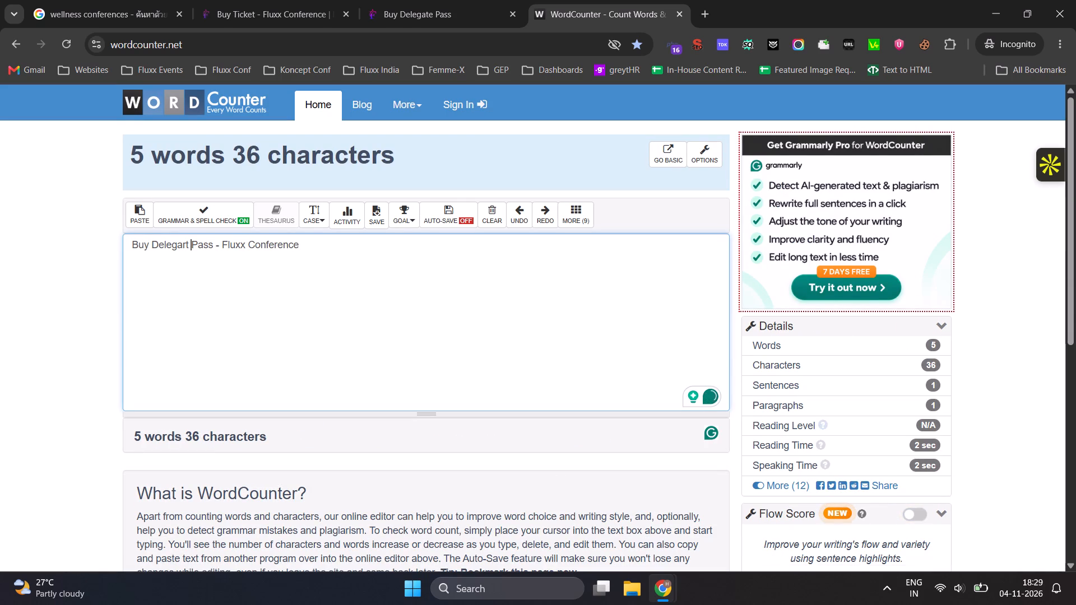
{"action": "key", "text": "Left"}
{"action": "key", "text": "BackSpace"}
{"action": "key", "text": "BackSpace"}
{"action": "type", "text": "te"}
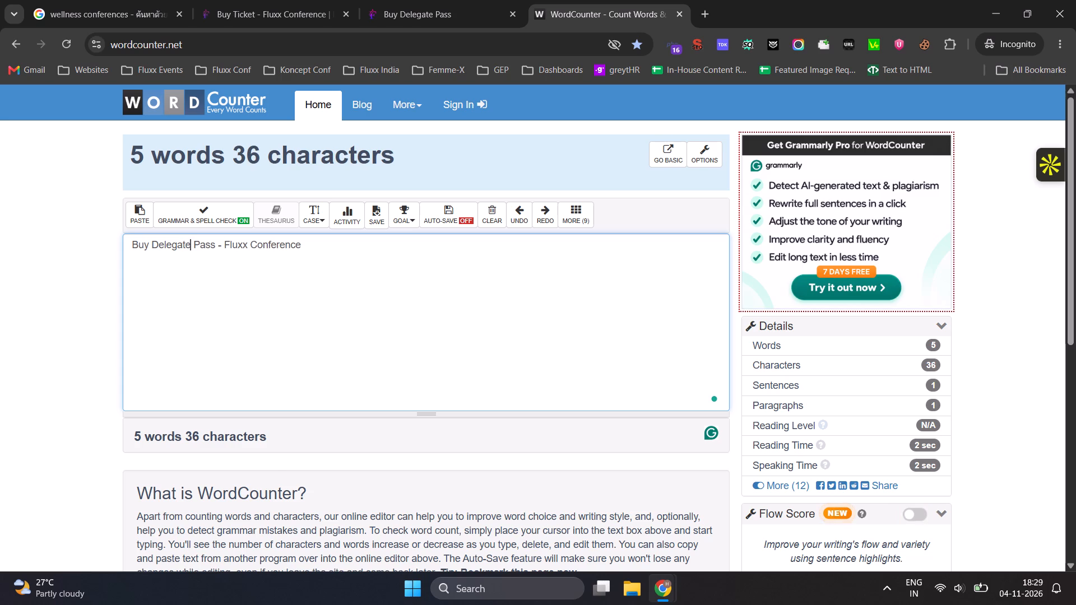
Replace the hyphen in the draft title with a vertical bar, giving "Buy Delegate Pass | Fluxx Conference".
{"action": "key", "text": "ctrl+Right"}
{"action": "key", "text": "ctrl+Right"}
{"action": "key", "text": "ctrl+Right"}
{"action": "key", "text": "ctrl+Right"}
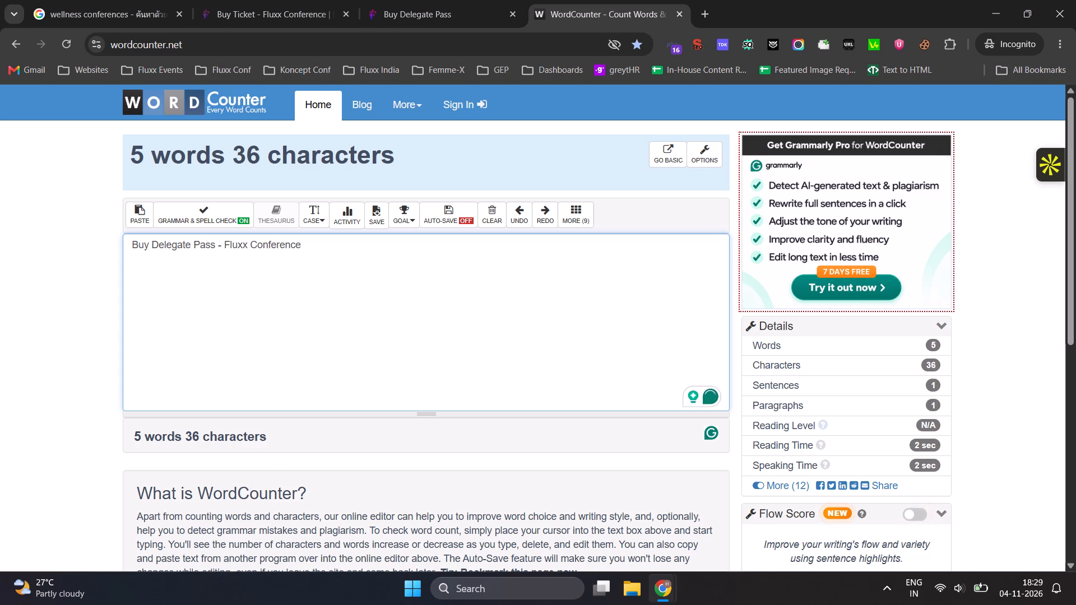
{"action": "key", "text": "Left"}
{"action": "key", "text": "Left"}
{"action": "key", "text": "Left"}
{"action": "key", "text": "Left"}
{"action": "key", "text": "Left"}
{"action": "key", "text": "Left"}
{"action": "key", "text": "Left"}
{"action": "key", "text": "BackSpace"}
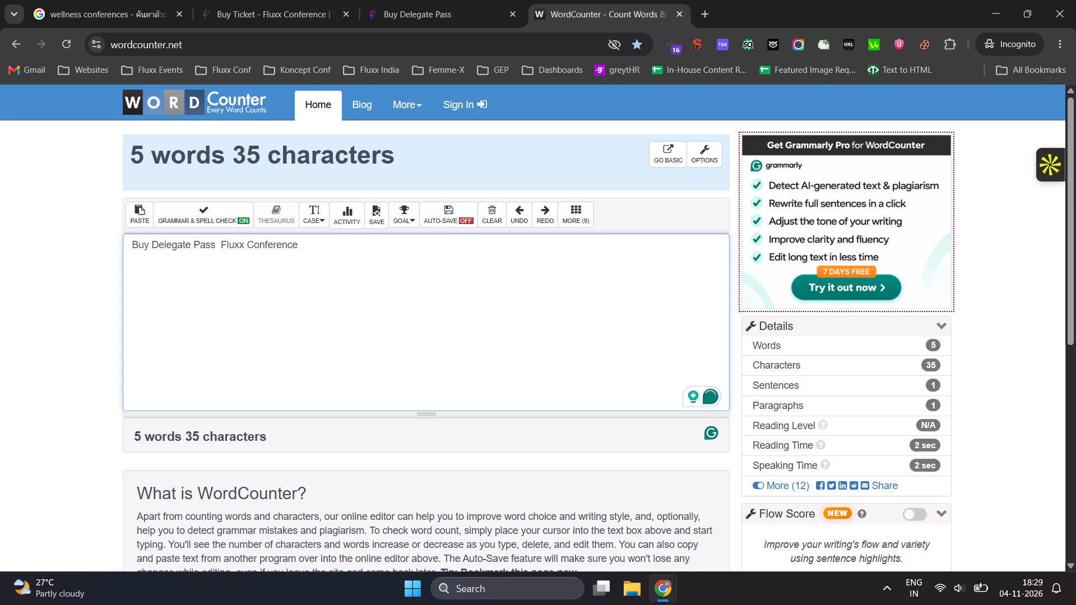
{"action": "key", "text": "shift+bar"}
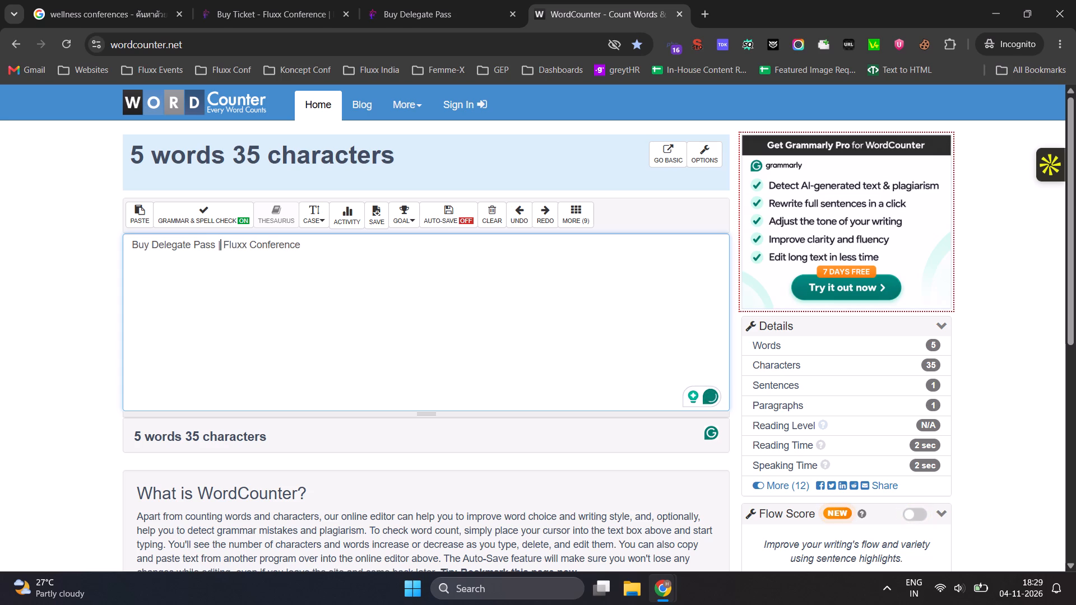
{"action": "key", "text": "ctrl+Right"}
{"action": "key", "text": "ctrl+Right"}
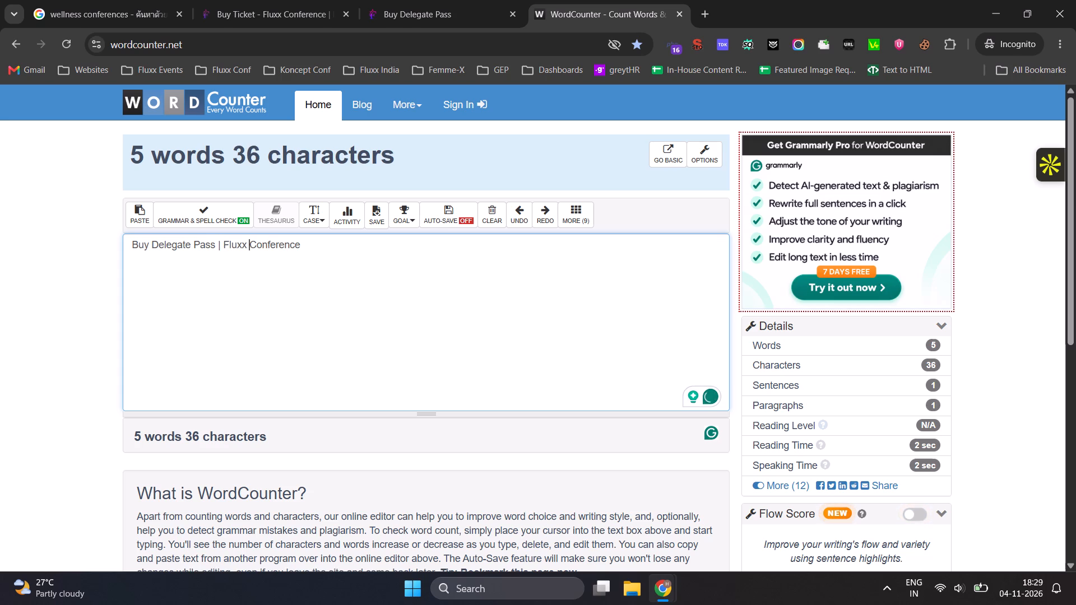
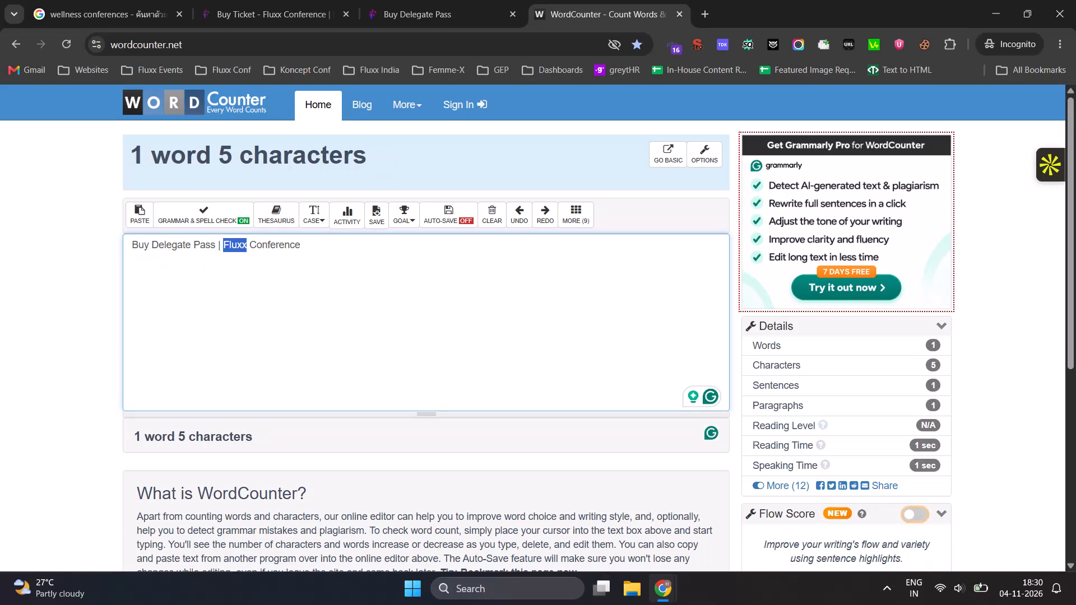
Capitalize the brand name in the draft meta title so it reads "Buy Delegate Pass | FLUXX Conference".
{"action": "type", "text": "FLUXX"}
{"action": "key", "text": "ctrl+Right"}
{"action": "key", "text": "ctrl+Right"}
{"action": "key", "text": "ctrl+Right"}
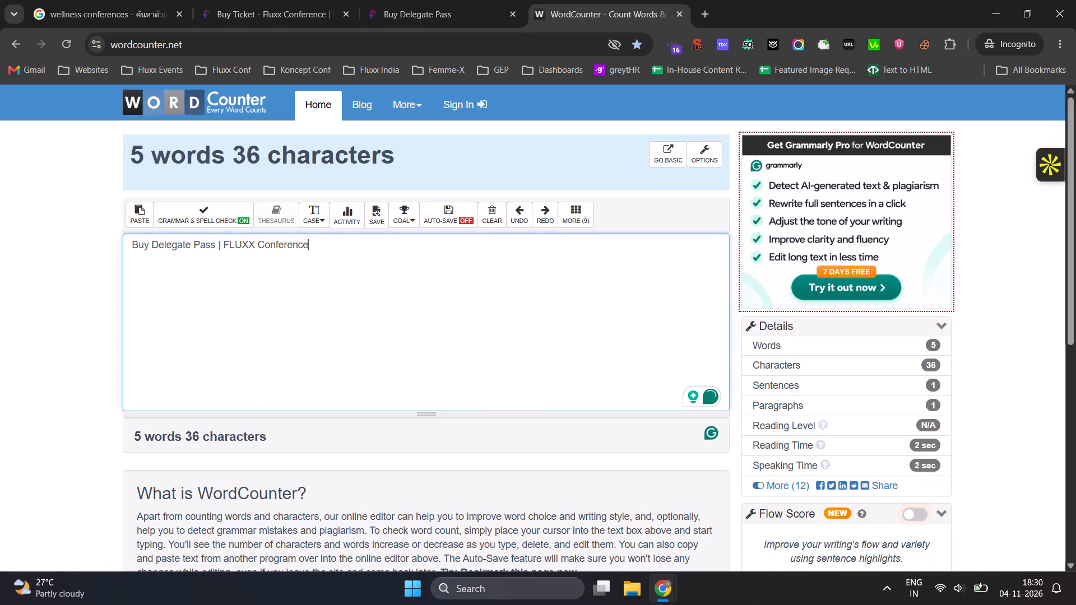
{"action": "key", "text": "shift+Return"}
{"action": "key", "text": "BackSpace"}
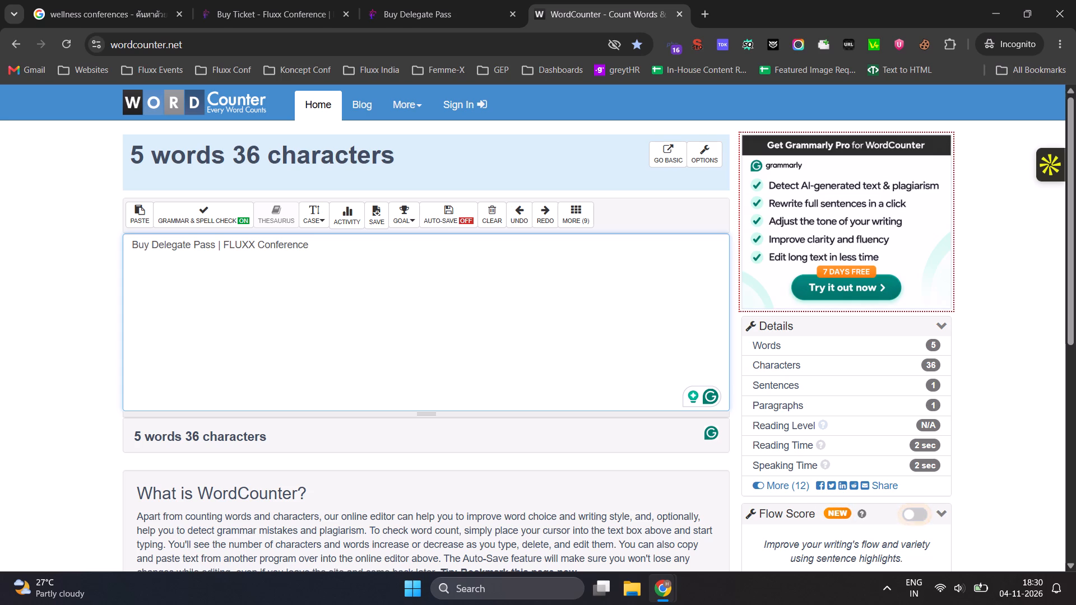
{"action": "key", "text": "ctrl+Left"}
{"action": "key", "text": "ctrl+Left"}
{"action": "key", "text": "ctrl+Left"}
Return to the Buy Delegate Pass web page and examine its intro and delegate passes section.
{"action": "left_click", "coordinate": [420, 0]}
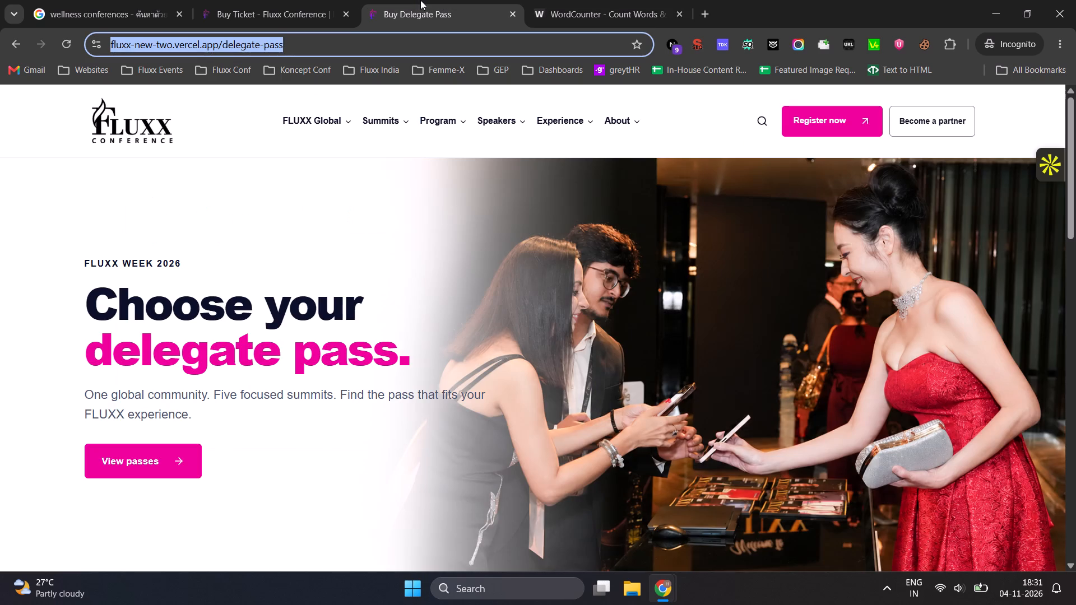
{"action": "scroll", "coordinate": [514, 347], "scroll_direction": "down", "scroll_amount": 2}
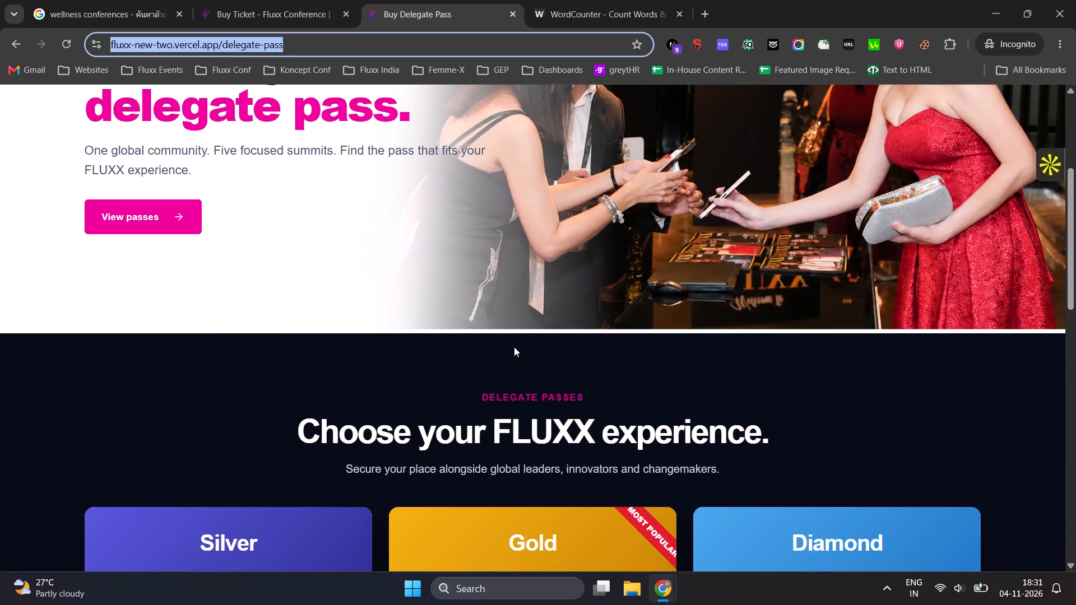
Examine the Buy Delegate Pass page from the hero intro through the Silver, Gold and Diamond pass cards to the footer.
{"action": "scroll", "coordinate": [515, 345], "scroll_direction": "up", "scroll_amount": 8}
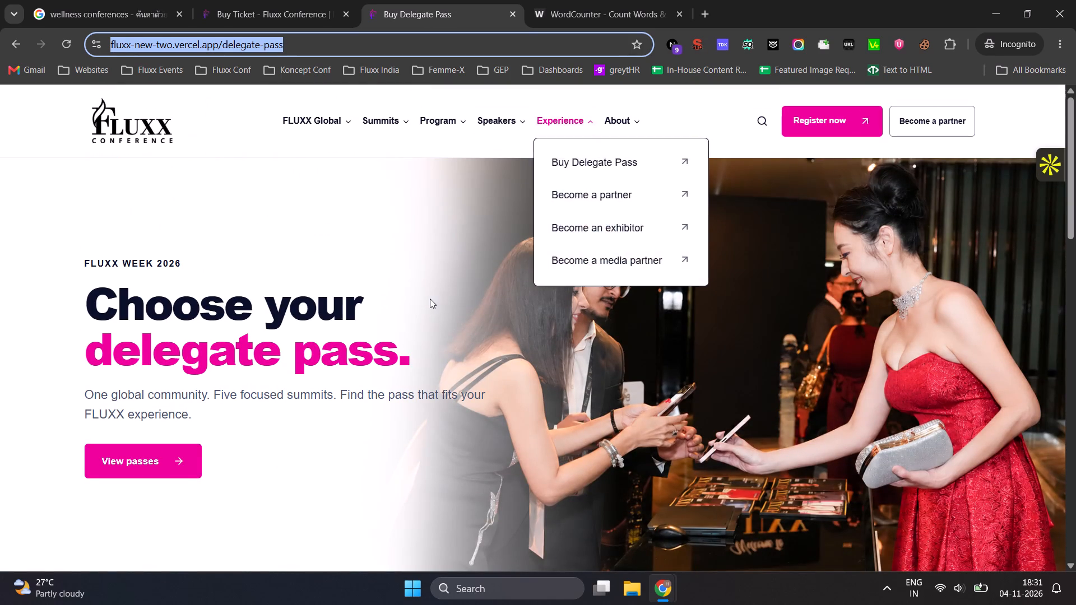
{"action": "scroll", "coordinate": [430, 299], "scroll_direction": "down", "scroll_amount": 1}
{"action": "scroll", "coordinate": [385, 286], "scroll_direction": "down", "scroll_amount": 1}
{"action": "left_click_drag", "start_coordinate": [193, 255], "coordinate": [429, 254]}
{"action": "left_click", "coordinate": [430, 254]}
{"action": "scroll", "coordinate": [352, 280], "scroll_direction": "down", "scroll_amount": 6}
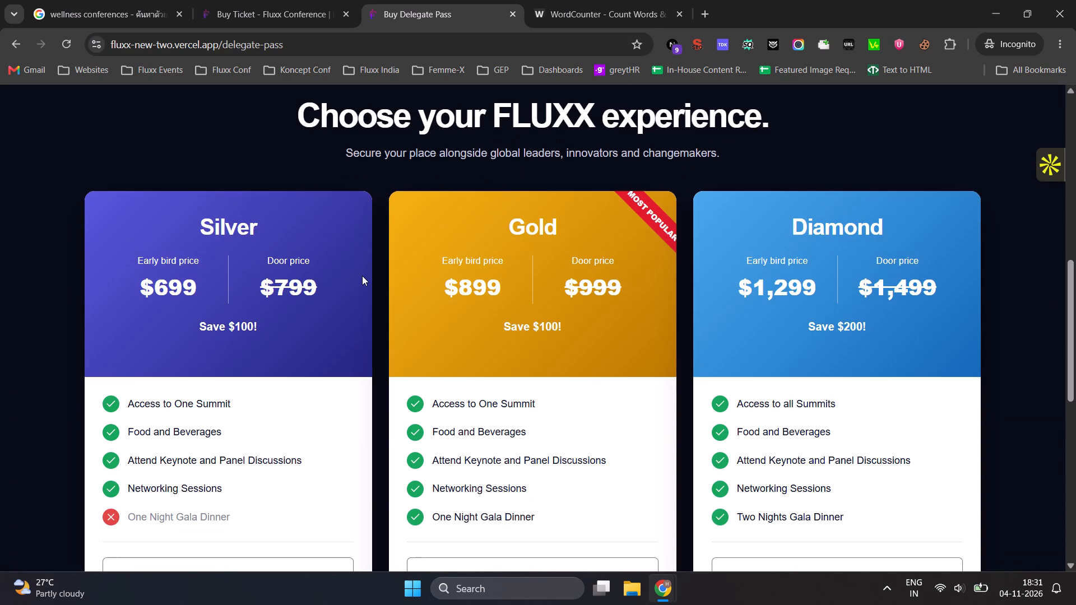
{"action": "scroll", "coordinate": [362, 276], "scroll_direction": "down", "scroll_amount": 3}
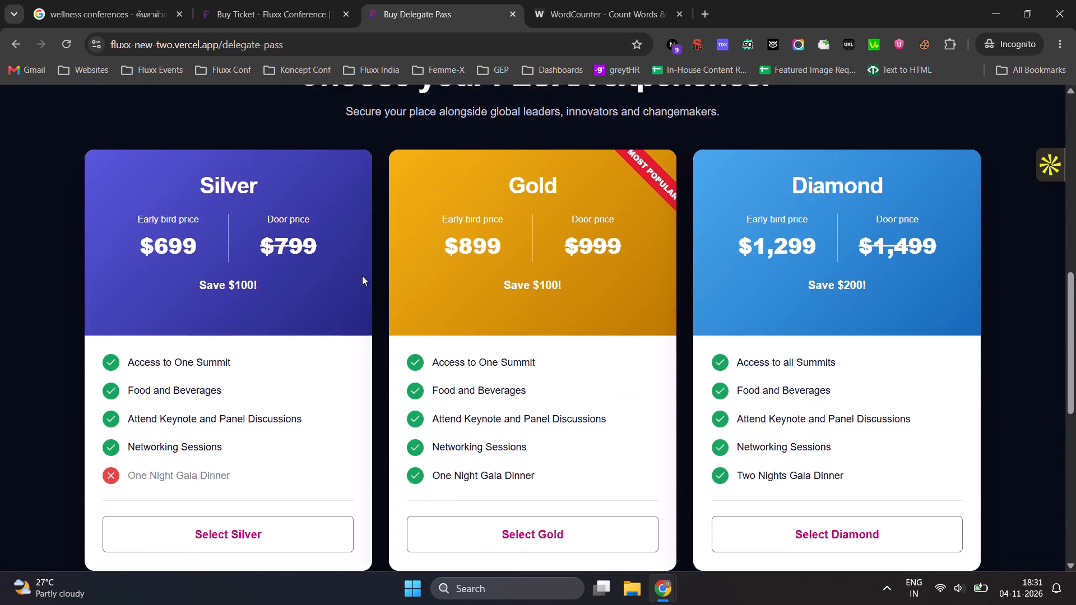
{"action": "scroll", "coordinate": [362, 276], "scroll_direction": "up", "scroll_amount": 2}
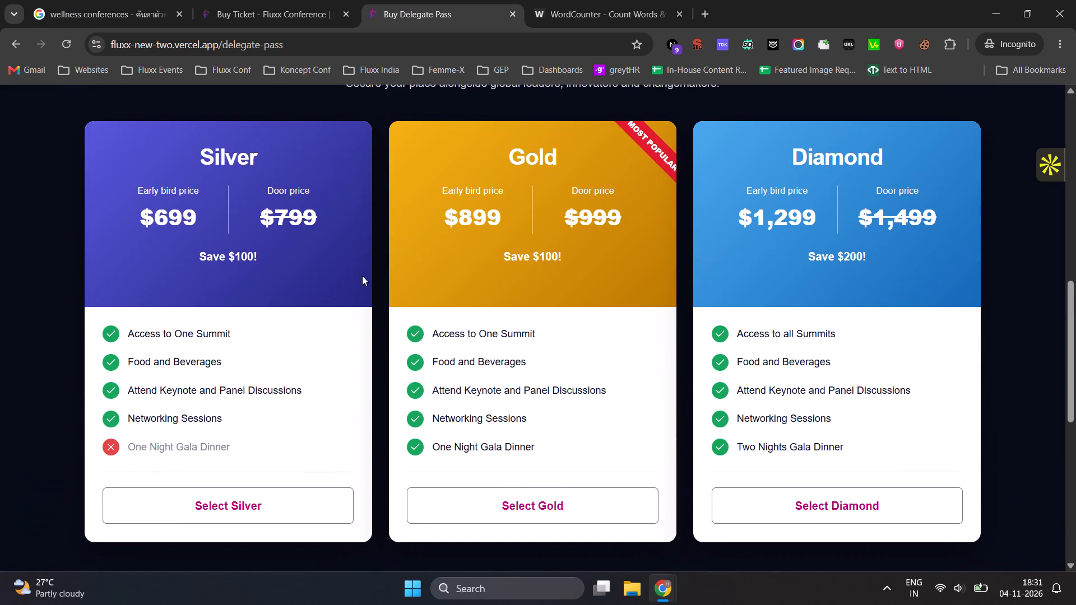
{"action": "scroll", "coordinate": [362, 276], "scroll_direction": "down", "scroll_amount": 5}
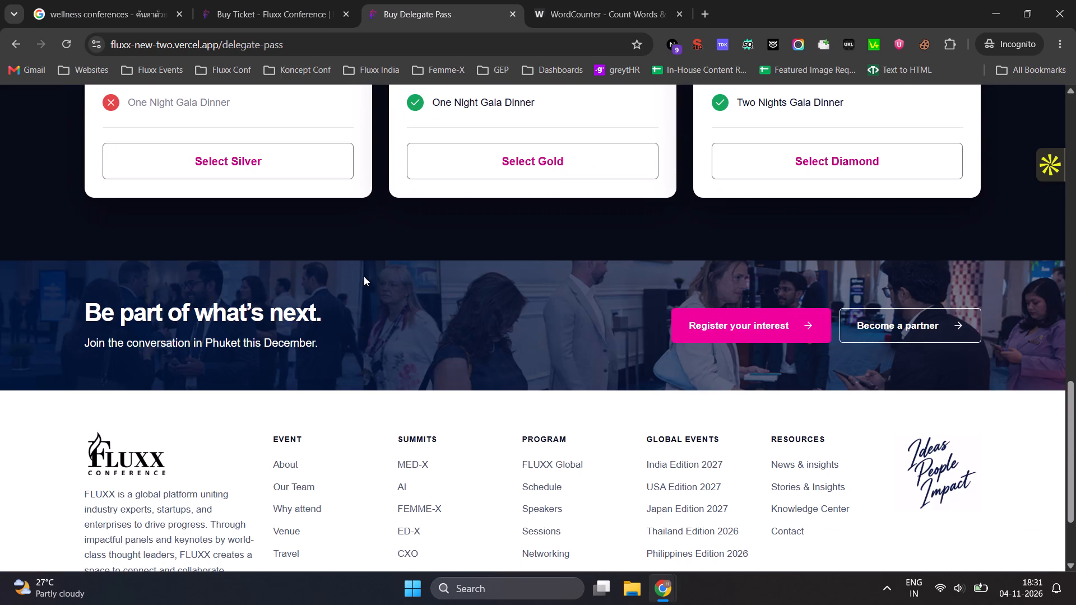
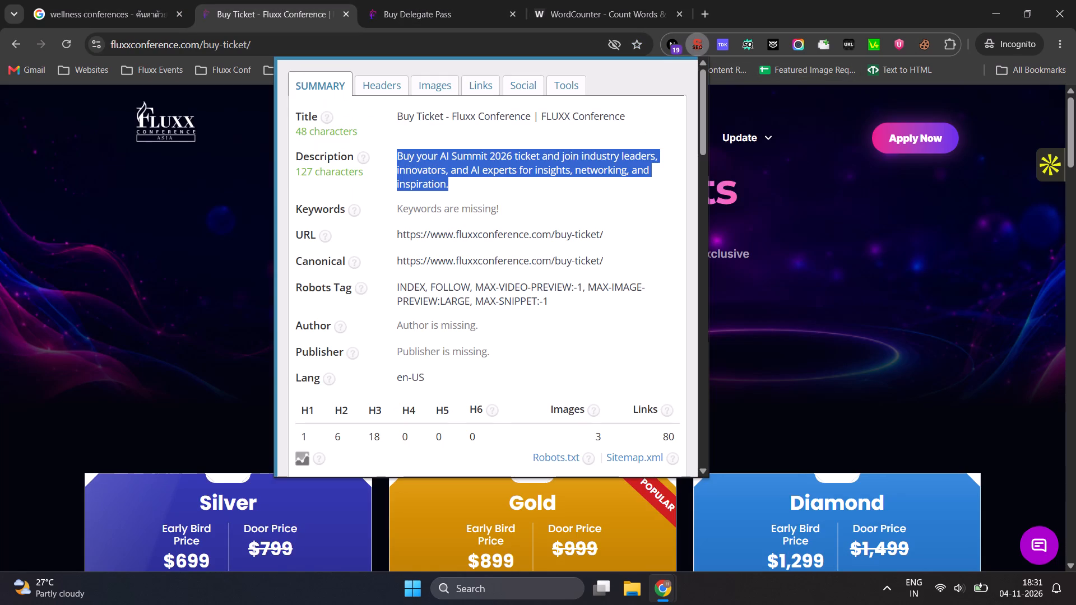
Copy the Buy Ticket page's highlighted meta description and switch to the empty WordCounter editor.
{"action": "key", "text": "ctrl+c"}
{"action": "key", "text": "ctrl+c"}
{"action": "left_click", "coordinate": [620, 11]}
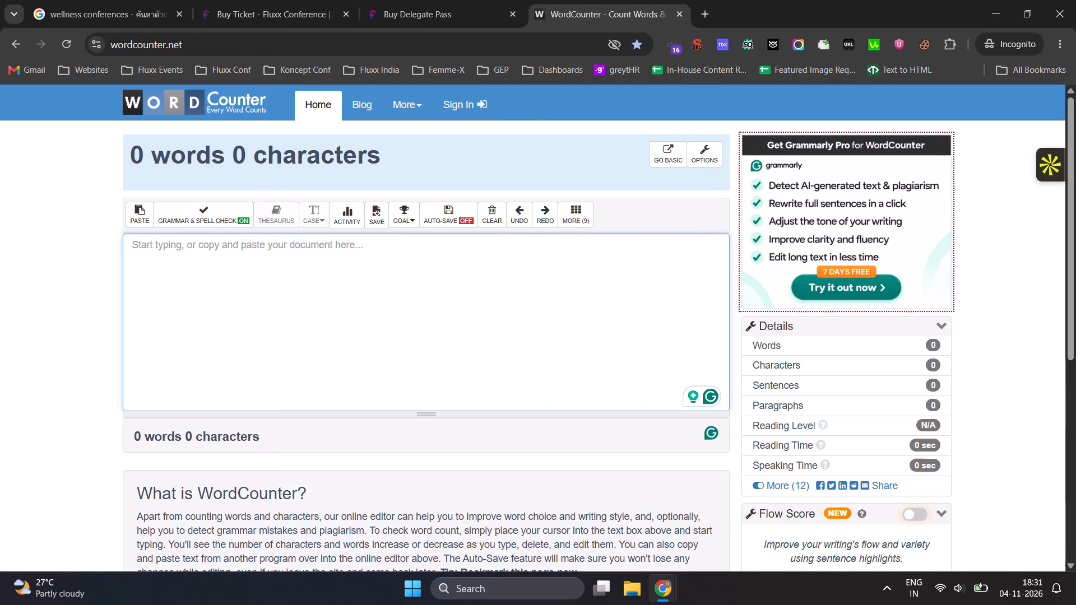
Paste the copied AI Summit 2026 ticket description into the empty WordCounter editor as a base for the meta description.
{"action": "key", "text": "ctrl+v"}
{"action": "key", "text": "BackSpace"}
Replace the opening word "Buy" of the pasted description with "Choose".
{"action": "key", "text": "ctrl+Left"}
{"action": "key", "text": "ctrl+Left"}
{"action": "key", "text": "ctrl+Left"}
{"action": "key", "text": "ctrl+Left"}
{"action": "key", "text": "ctrl+Left"}
{"action": "key", "text": "ctrl+Left"}
{"action": "key", "text": "ctrl+Left"}
{"action": "key", "text": "ctrl+Left"}
{"action": "key", "text": "ctrl+Left"}
{"action": "key", "text": "ctrl+Left"}
{"action": "key", "text": "ctrl+Left"}
{"action": "key", "text": "ctrl+Left"}
{"action": "key", "text": "ctrl+Left"}
{"action": "key", "text": "ctrl+Left"}
{"action": "key", "text": "ctrl+Left"}
{"action": "key", "text": "ctrl+Left"}
{"action": "key", "text": "ctrl+Left"}
{"action": "key", "text": "ctrl+Left"}
{"action": "key", "text": "ctrl+Left"}
{"action": "key", "text": "ctrl+Left"}
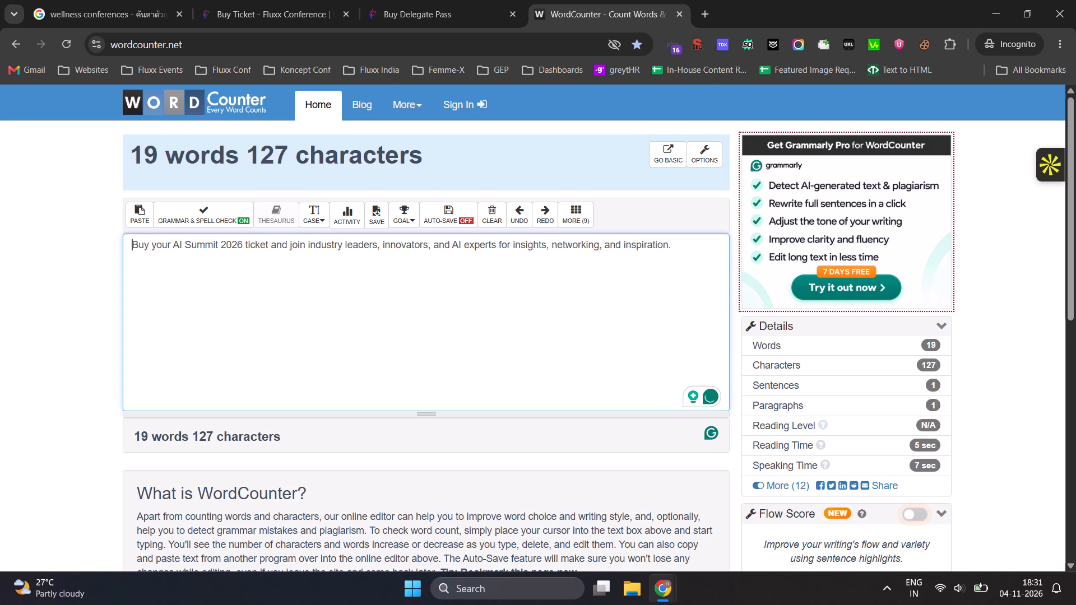
{"action": "key", "text": "ctrl+Left"}
{"action": "key", "text": "ctrl+Left"}
{"action": "key", "text": "ctrl+shift+Right"}
{"action": "key", "text": "shift+Left"}
{"action": "type", "text": "Choose"}
Delete the phrase "AI Summit 2026 ticket" after "Choose your" in the draft description.
{"action": "key", "text": "ctrl+Right"}
{"action": "key", "text": "ctrl+Right"}
{"action": "key", "text": "ctrl+Right"}
{"action": "key", "text": "ctrl+Left"}
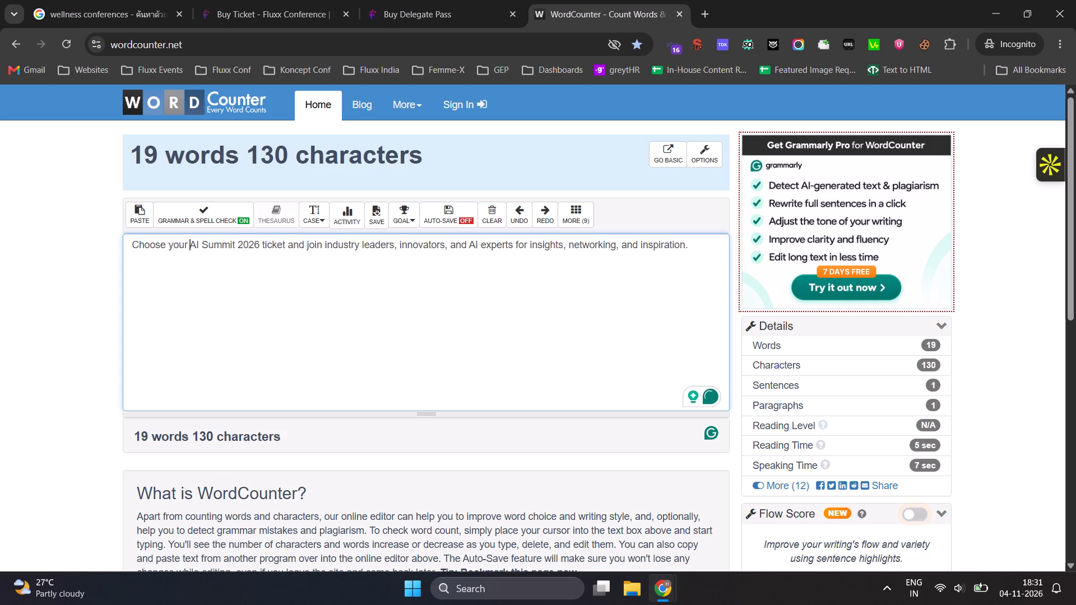
{"action": "key", "text": "ctrl+shift+Right"}
{"action": "key", "text": "ctrl+shift+Right"}
{"action": "key", "text": "ctrl+shift+Right"}
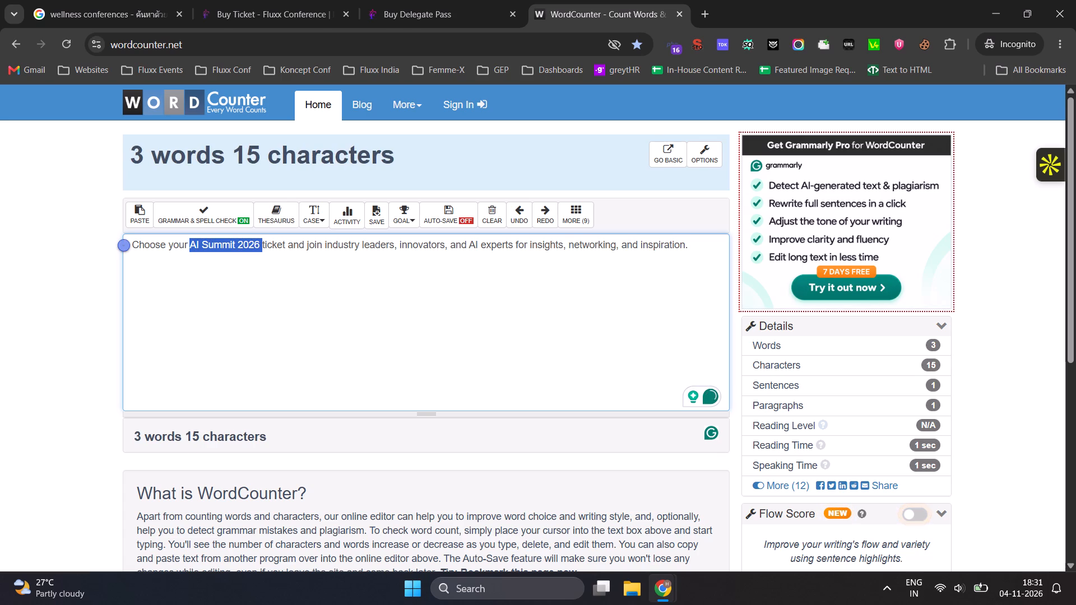
{"action": "key", "text": "shift+Left"}
{"action": "key", "text": "ctrl+shift+Right"}
{"action": "key", "text": "ctrl+shift+Right"}
{"action": "key", "text": "BackSpace"}
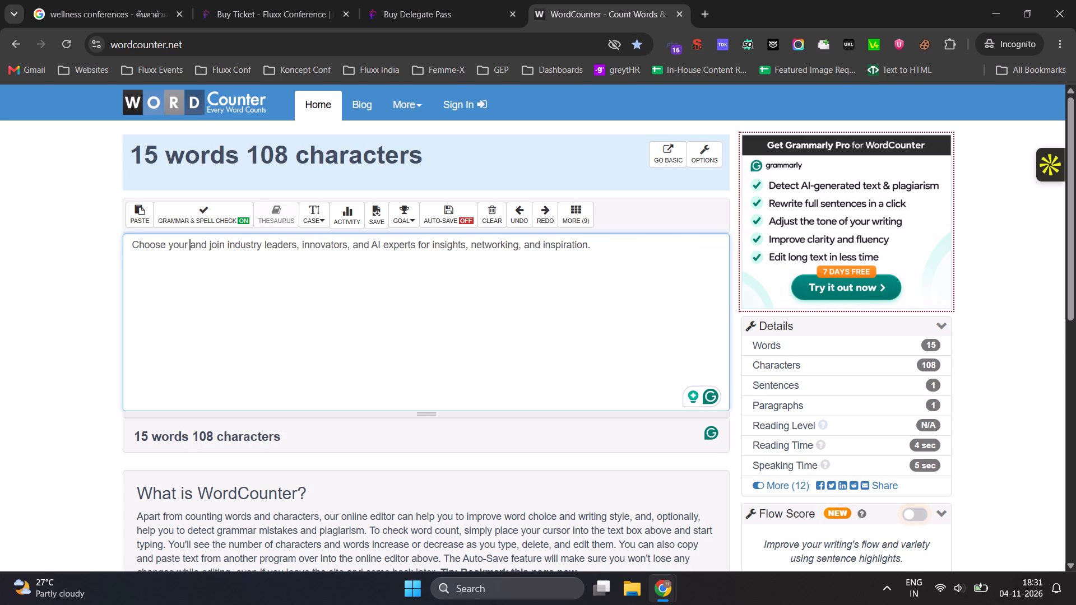
Check the wording on the Buy Delegate Pass web page, and insert "Delegate Pass" after "Choose your" in the draft description.
{"action": "left_click", "coordinate": [372, 0]}
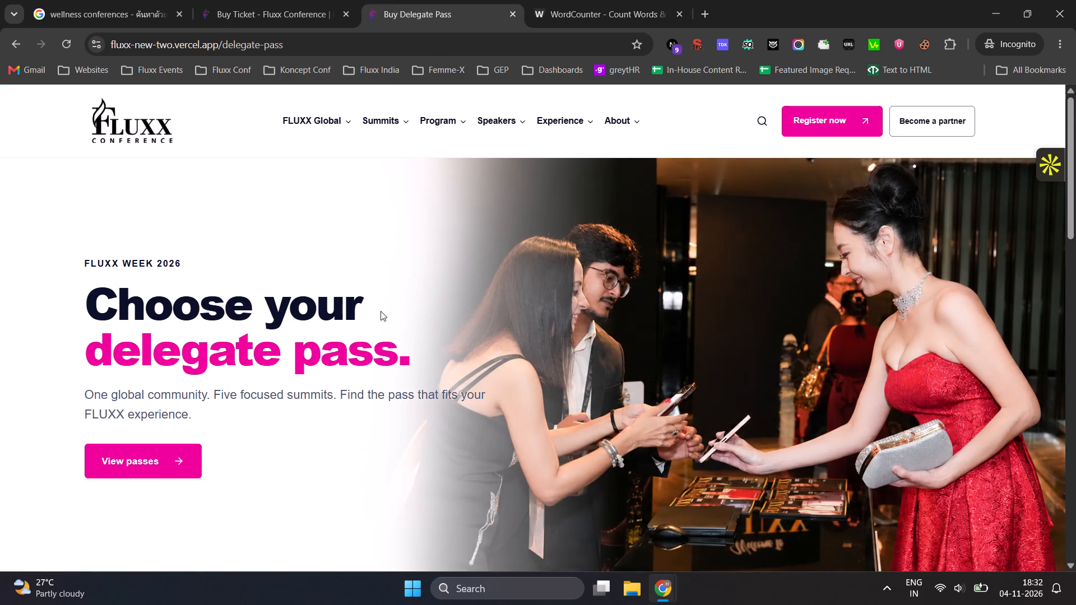
{"action": "scroll", "coordinate": [380, 313], "scroll_direction": "down", "scroll_amount": 2}
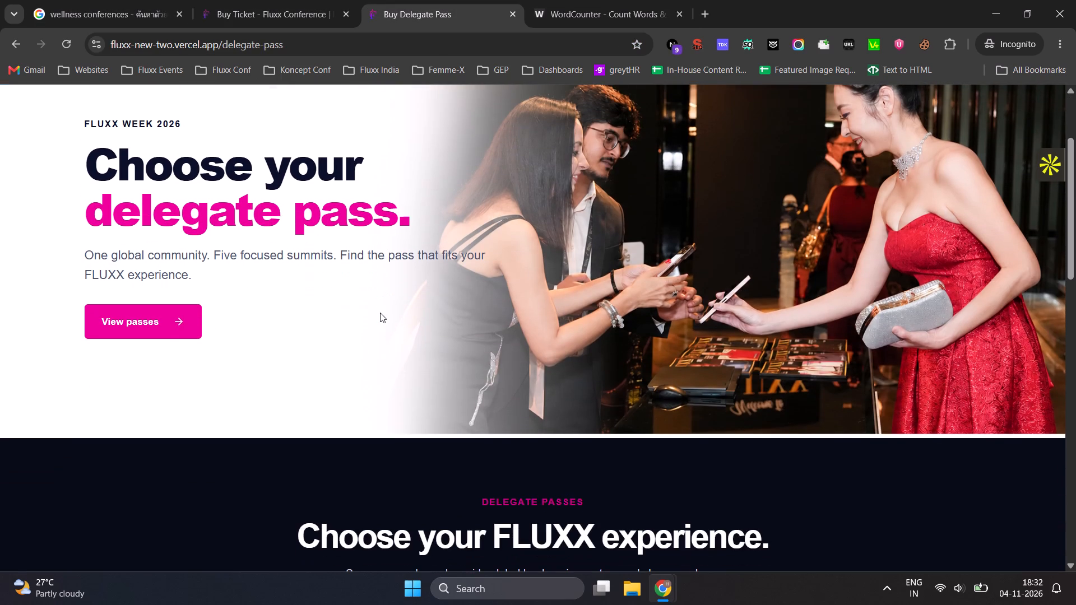
{"action": "left_click", "coordinate": [587, 3]}
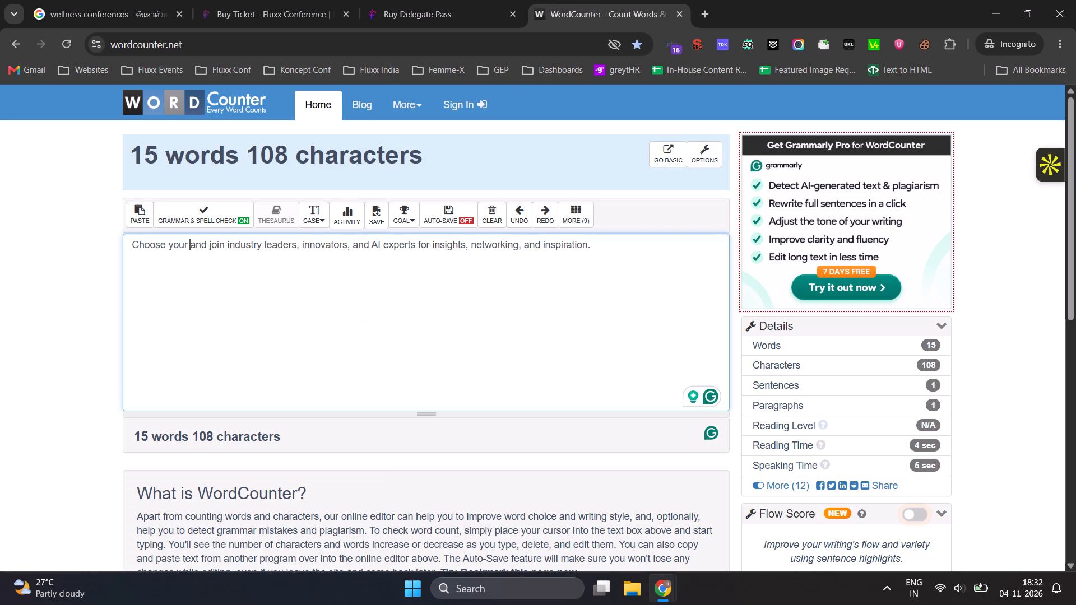
{"action": "type", "text": "Delegar"}
{"action": "key", "text": "BackSpace"}
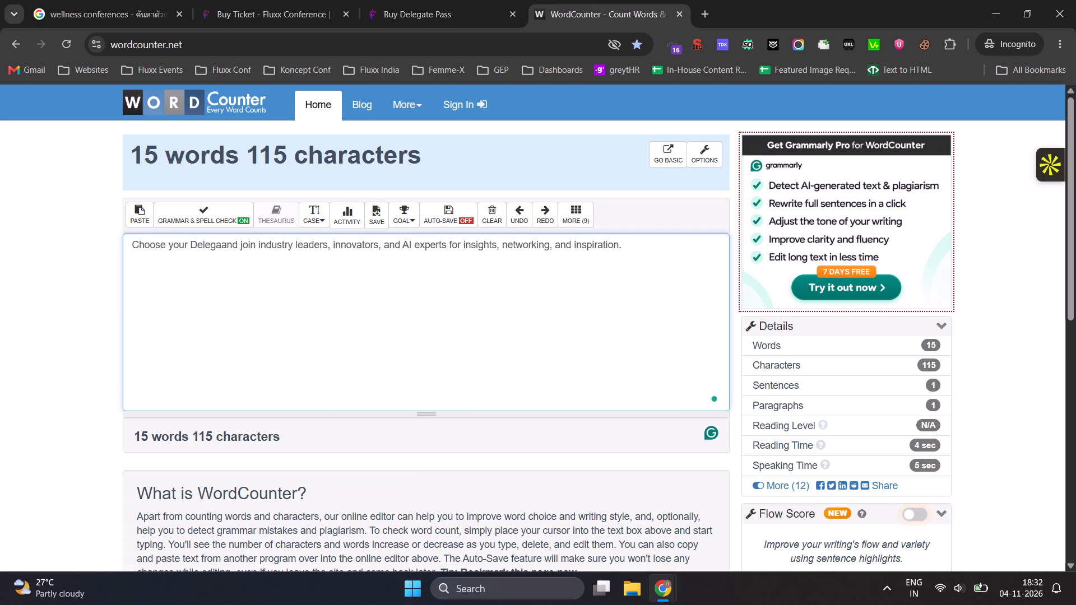
{"action": "type", "text": "ye"}
{"action": "key", "text": "BackSpace"}
{"action": "key", "text": "BackSpace"}
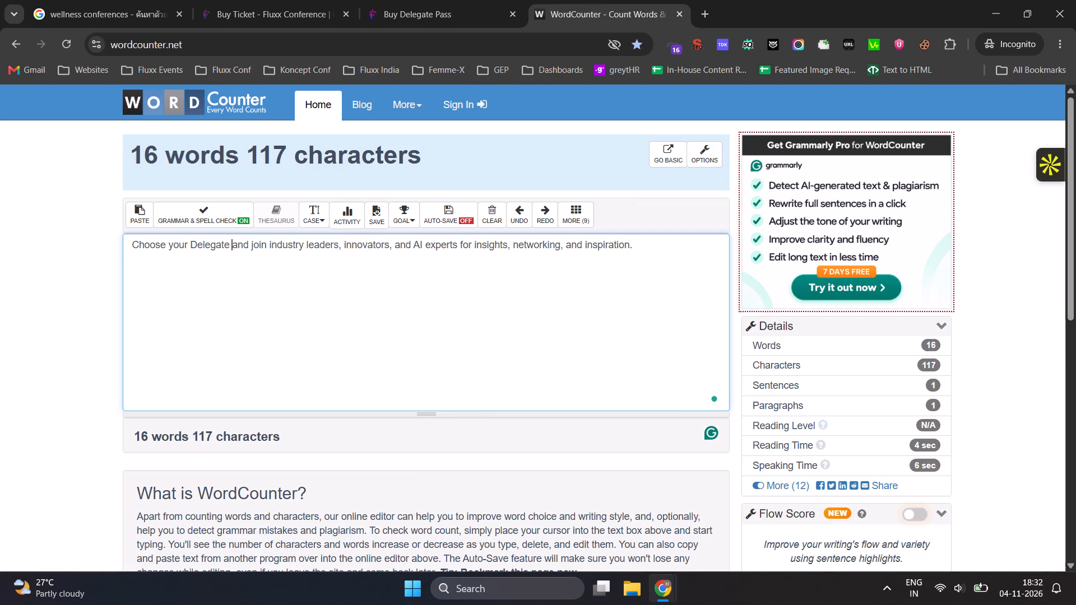
{"action": "type", "text": "pASS"}
{"action": "key", "text": "BackSpace"}
{"action": "key", "text": "BackSpace"}
{"action": "key", "text": "BackSpace"}
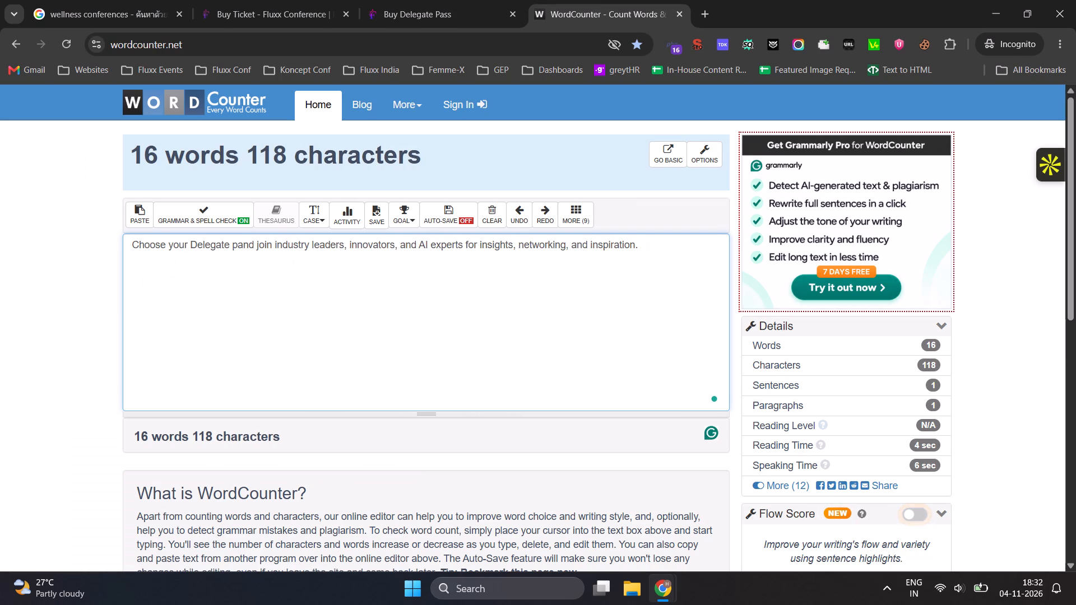
{"action": "type", "text": "Pass"}
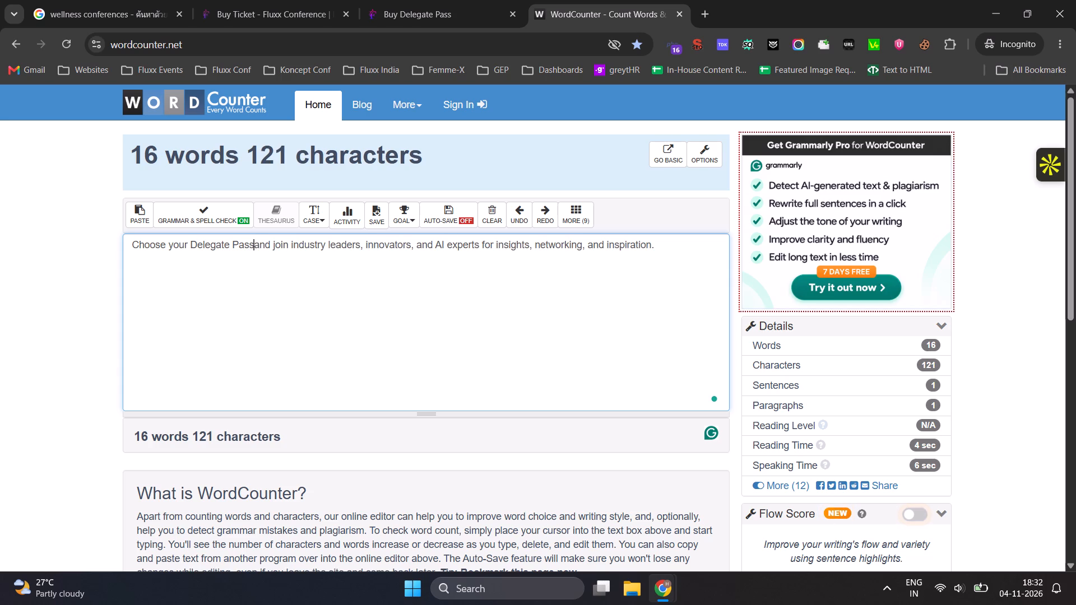
{"action": "key", "text": "space"}
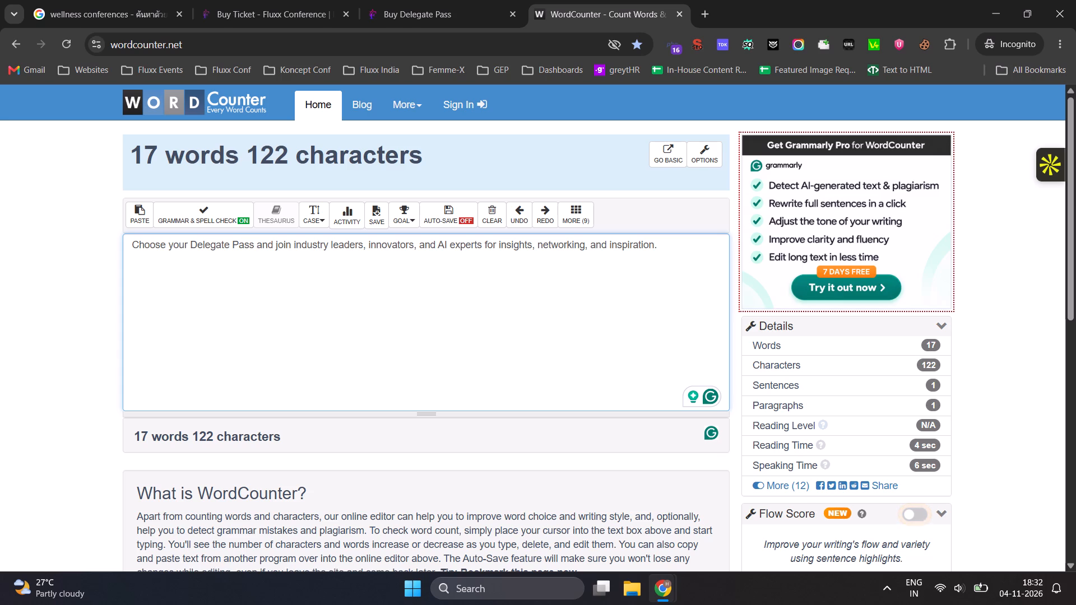
Insert "to experience FLUXX experience" after "Delegate Pass" in the draft description.
{"action": "type", "text": "to experience"}
{"action": "key", "text": "space"}
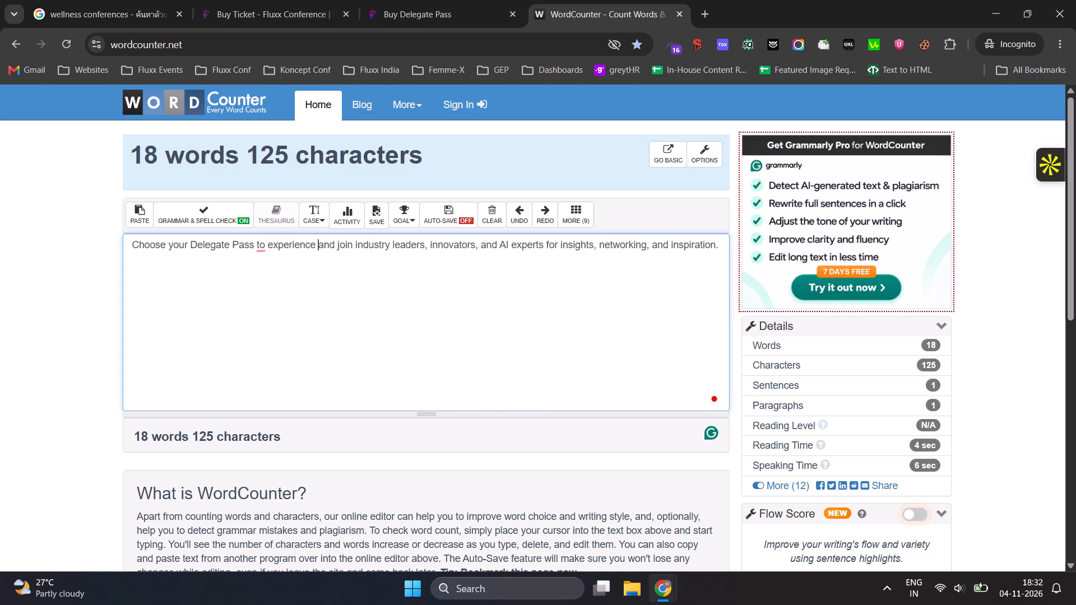
{"action": "type", "text": "FLUXX Ex"}
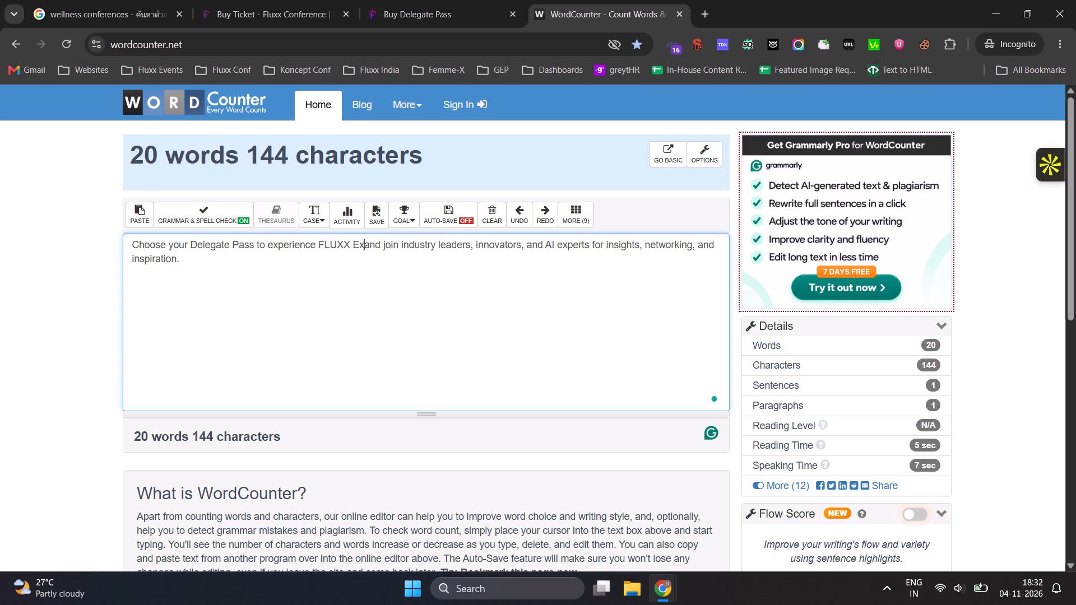
{"action": "key", "text": "BackSpace"}
{"action": "key", "text": "BackSpace"}
{"action": "type", "text": "experience"}
{"action": "key", "text": "space"}
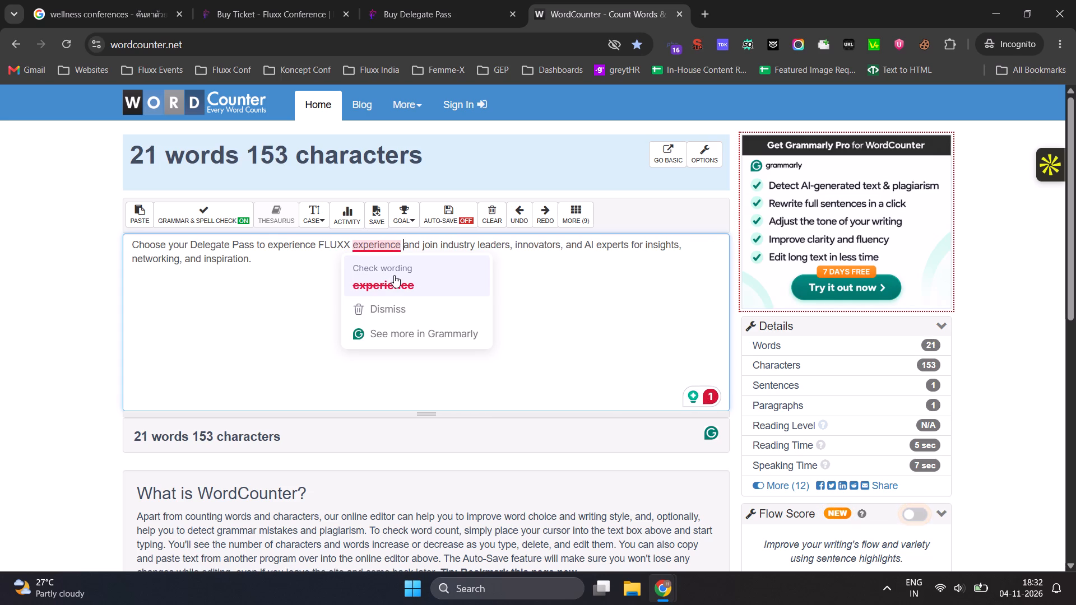
Recheck the web page's intro wording and replace "to experience" before "FLUXX experience" with "that fits your" in the draft description.
{"action": "left_click", "coordinate": [403, 0]}
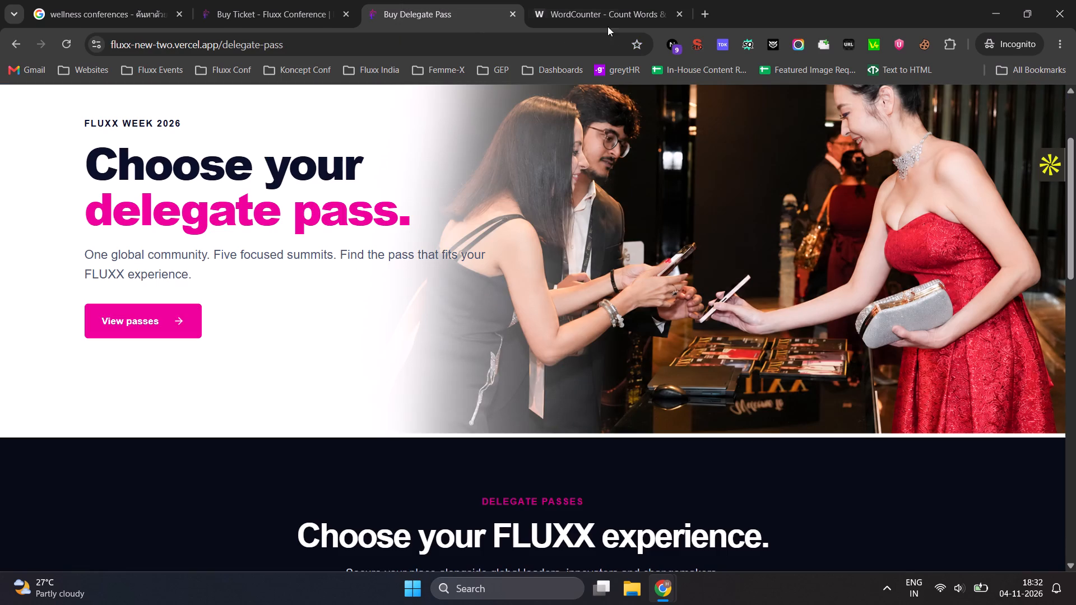
{"action": "left_click", "coordinate": [595, 0]}
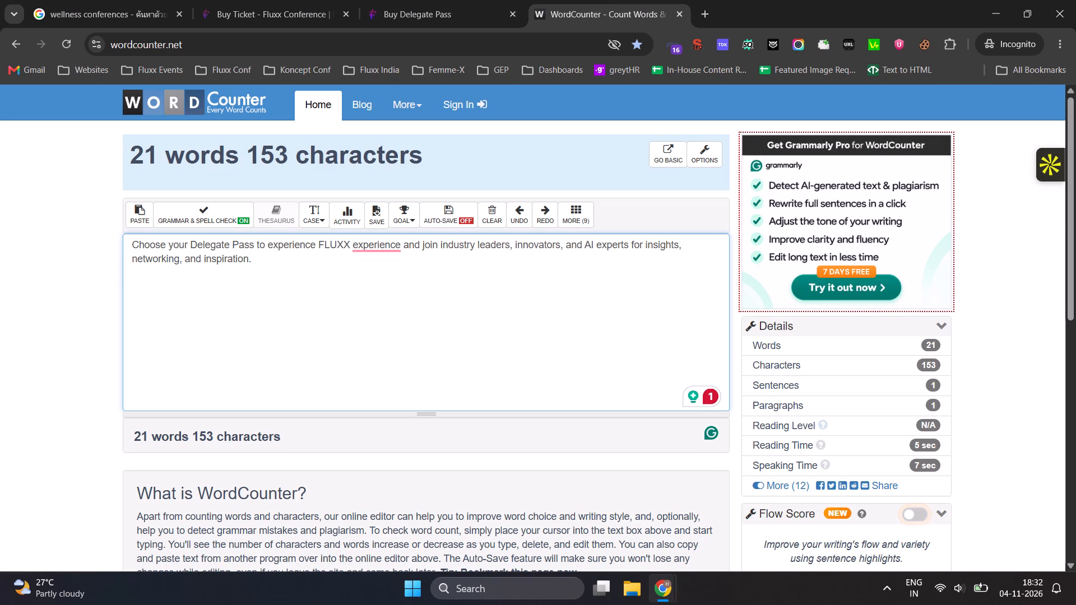
{"action": "double_click", "coordinate": [260, 245]}
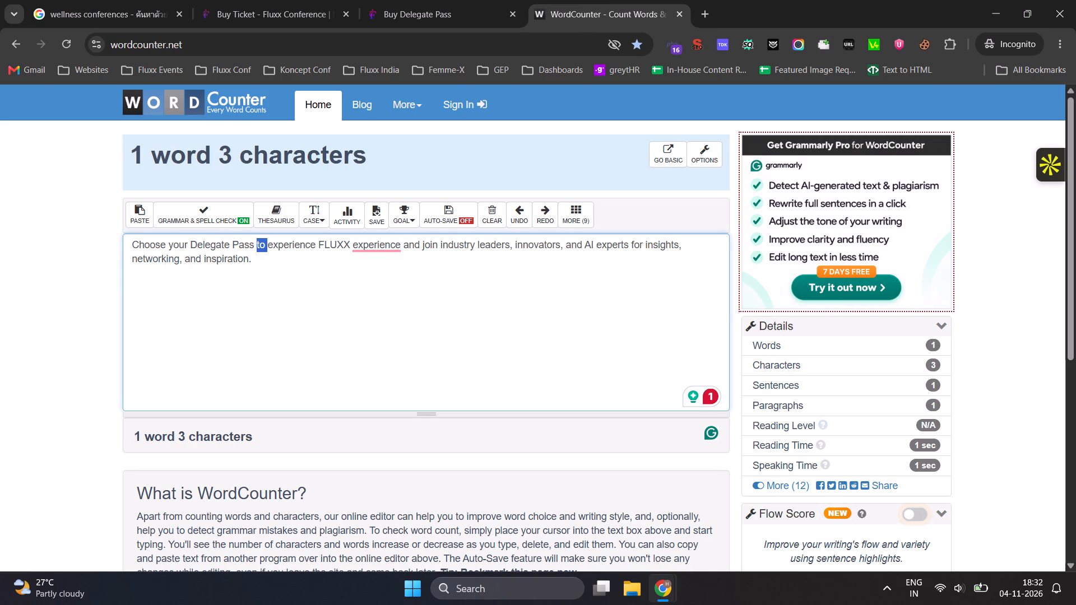
{"action": "double_click", "coordinate": [295, 244]}
{"action": "key", "text": "BackSpace"}
{"action": "key", "text": "BackSpace"}
{"action": "key", "text": "BackSpace"}
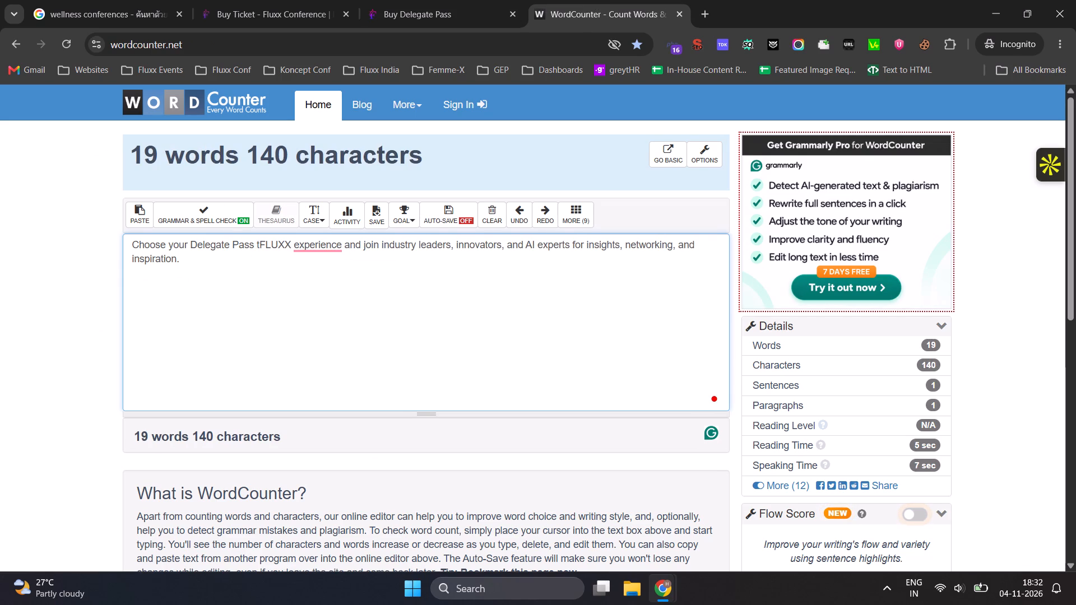
{"action": "key", "text": "BackSpace"}
{"action": "type", "text": "that fits yiur"}
{"action": "key", "text": "space"}
{"action": "key", "text": "Left"}
{"action": "key", "text": "Left"}
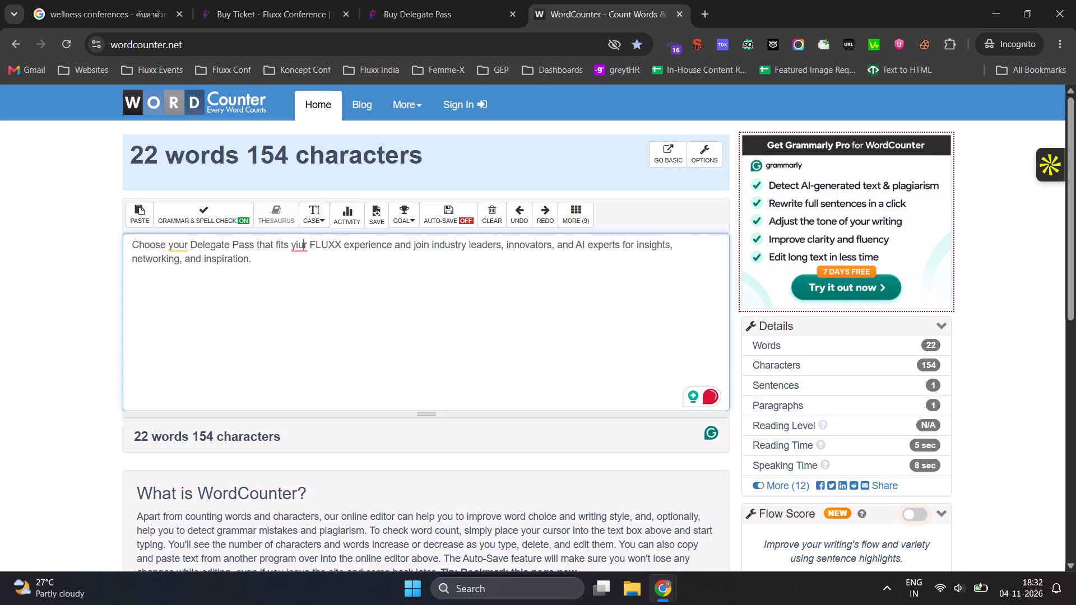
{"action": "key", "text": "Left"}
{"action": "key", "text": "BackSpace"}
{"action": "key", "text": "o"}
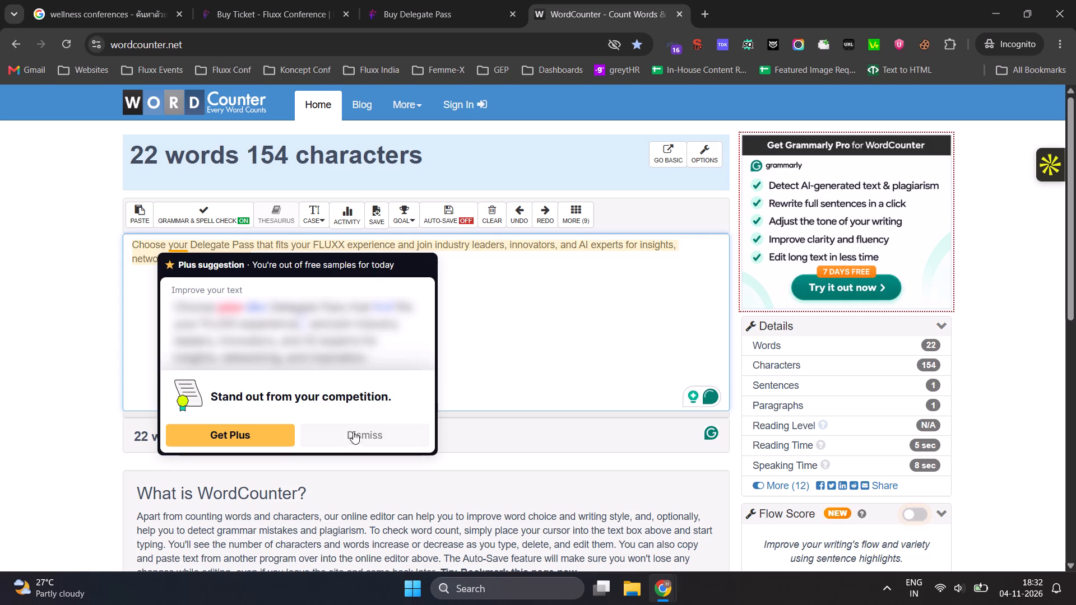
Dismiss the Plus writing suggestion and delete "AI" before "experts" in the draft description.
{"action": "left_click", "coordinate": [356, 434]}
{"action": "left_click", "coordinate": [290, 260]}
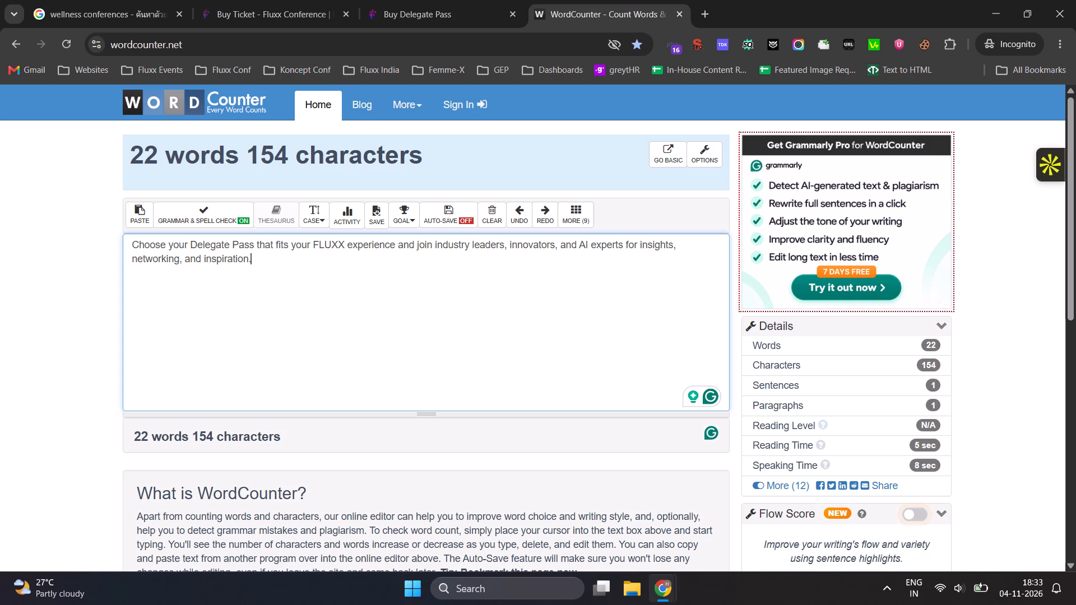
{"action": "double_click", "coordinate": [587, 245]}
{"action": "key", "text": "BackSpace"}
{"action": "key", "text": "BackSpace"}
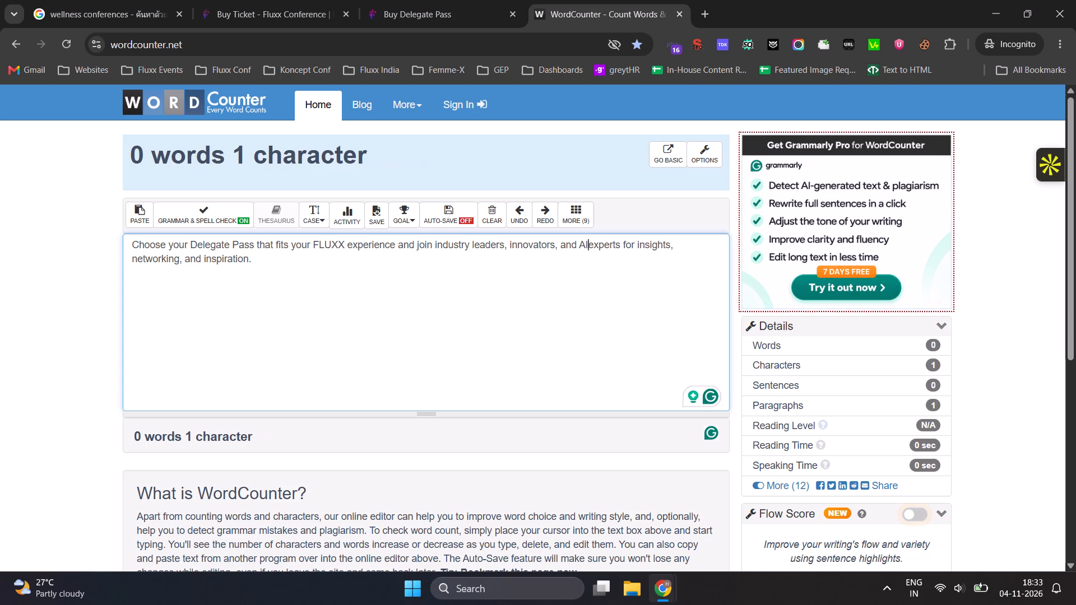
{"action": "key", "text": "BackSpace"}
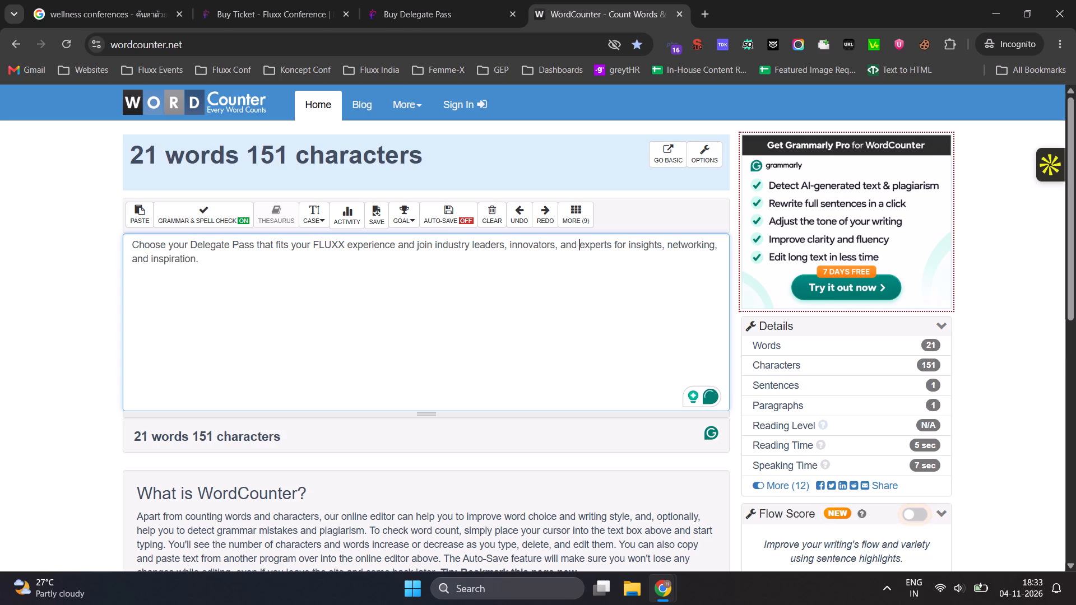
Review the rest of the draft description and cut its entire text to the clipboard, emptying the word-count editor.
{"action": "key", "text": "ctrl+Right"}
{"action": "key", "text": "ctrl+Right"}
{"action": "key", "text": "ctrl+Right"}
{"action": "key", "text": "ctrl+Right"}
{"action": "key", "text": "ctrl+Right"}
{"action": "key", "text": "ctrl+Right"}
{"action": "key", "text": "ctrl+Right"}
{"action": "key", "text": "ctrl+Right"}
{"action": "key", "text": "ctrl+Right"}
{"action": "key", "text": "ctrl+a"}
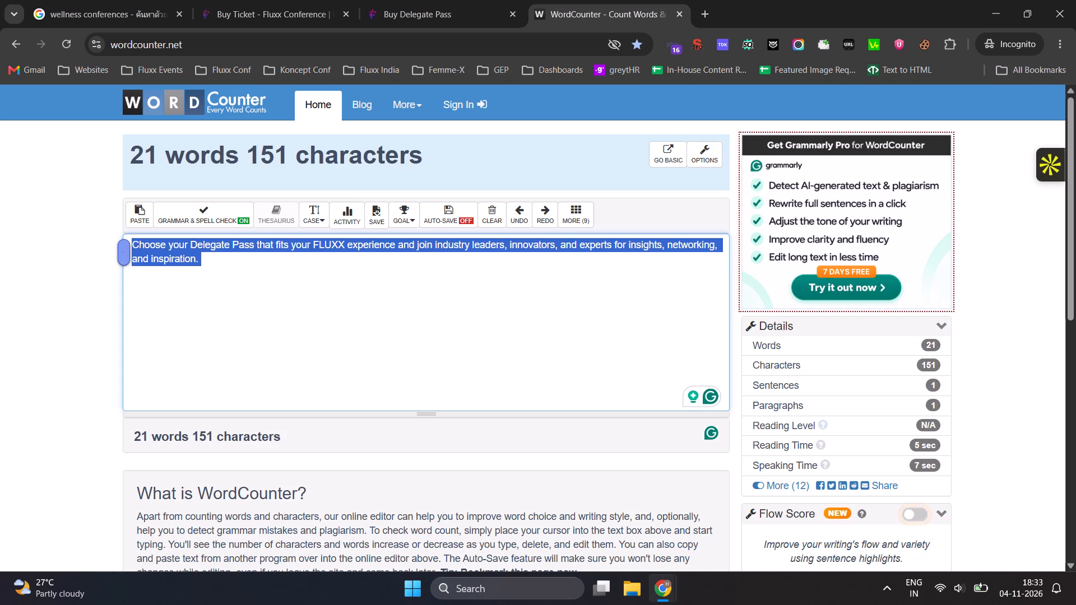
{"action": "key", "text": "ctrl+x"}
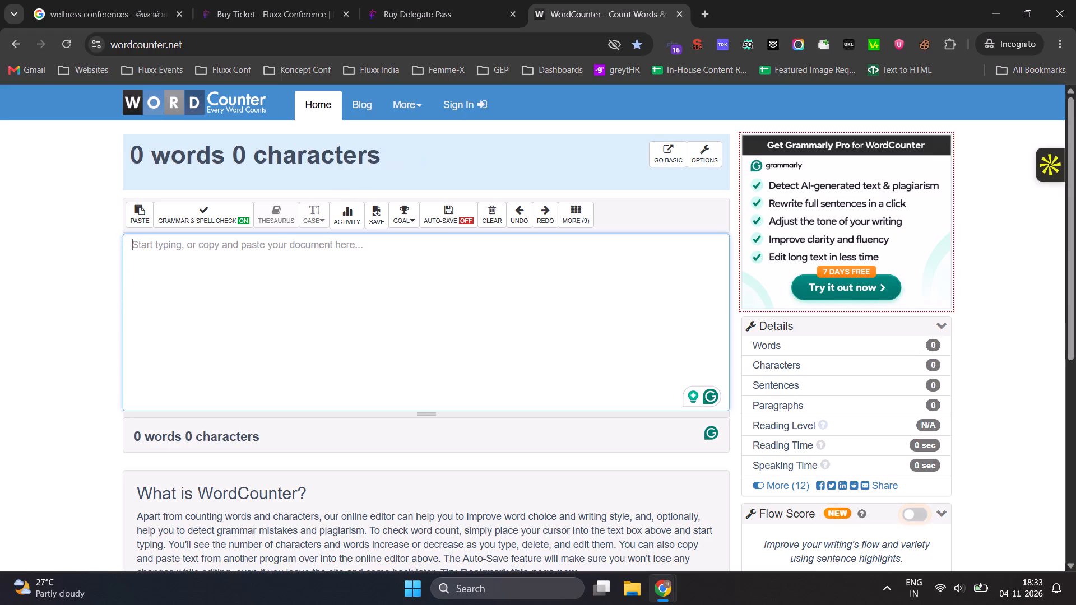